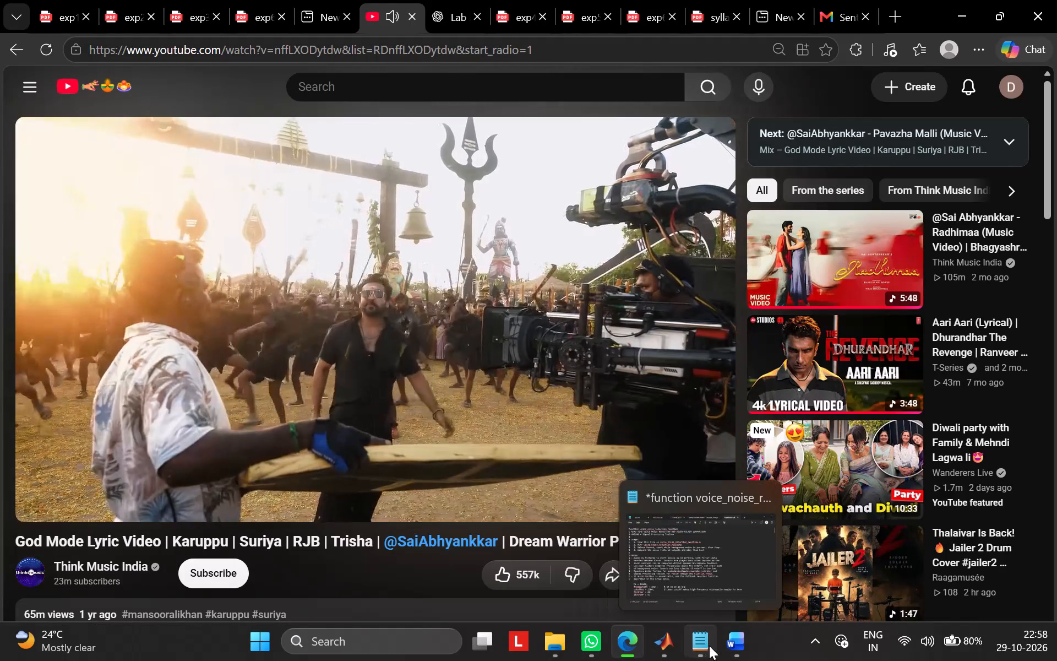
Switch to the WIL sample report in Word and insert a blank column after the Course column of the student table.
click(722, 645)
scroll(601, 408, up, 1)
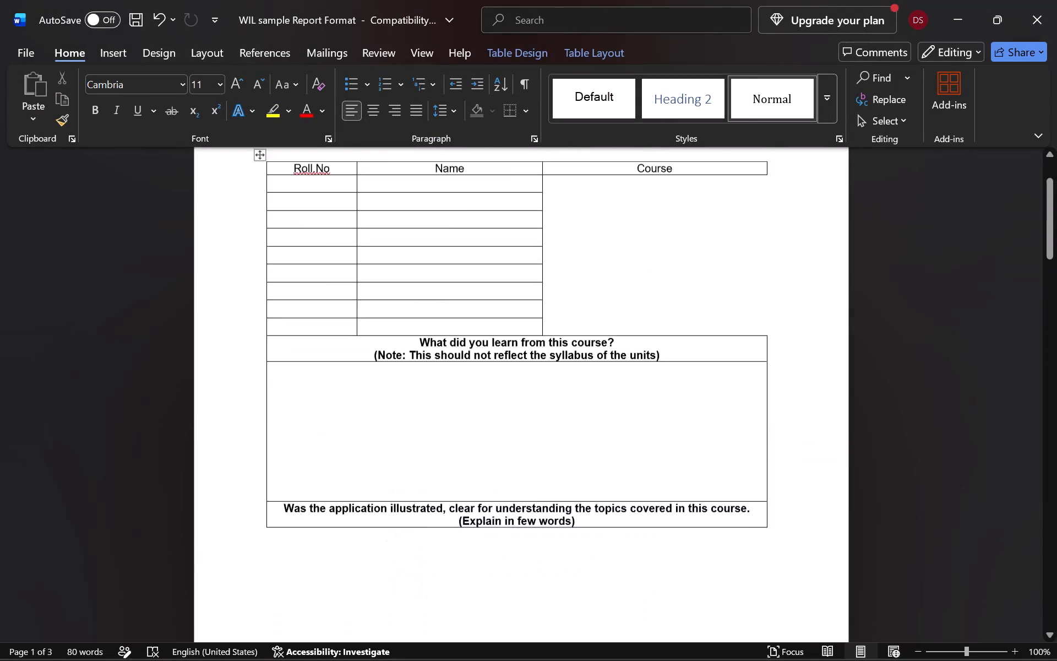
scroll(601, 408, up, 1)
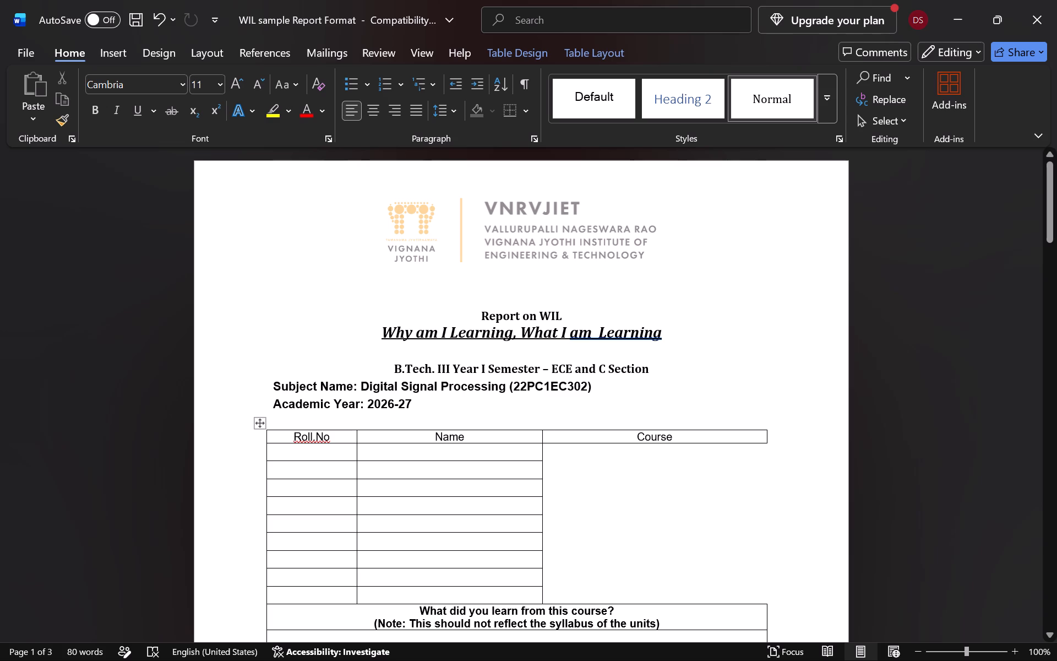
click(763, 426)
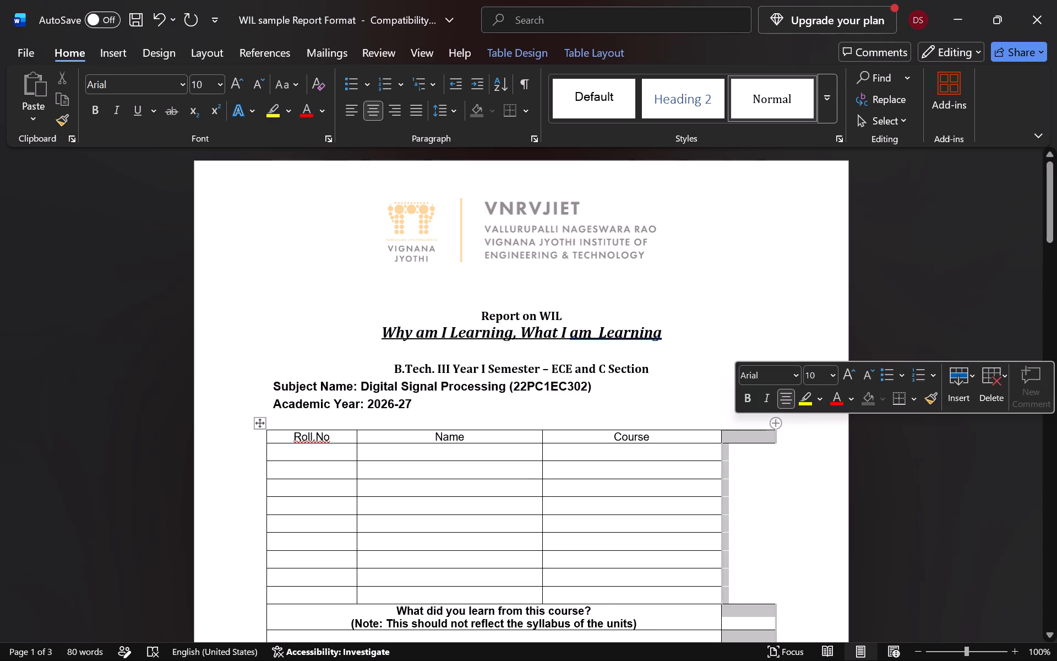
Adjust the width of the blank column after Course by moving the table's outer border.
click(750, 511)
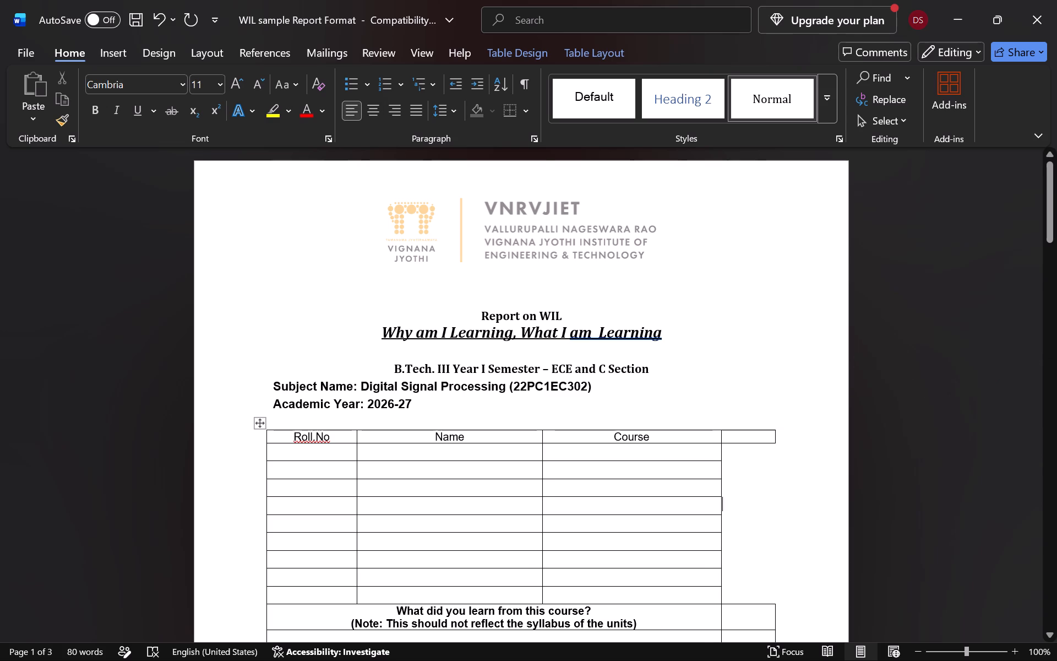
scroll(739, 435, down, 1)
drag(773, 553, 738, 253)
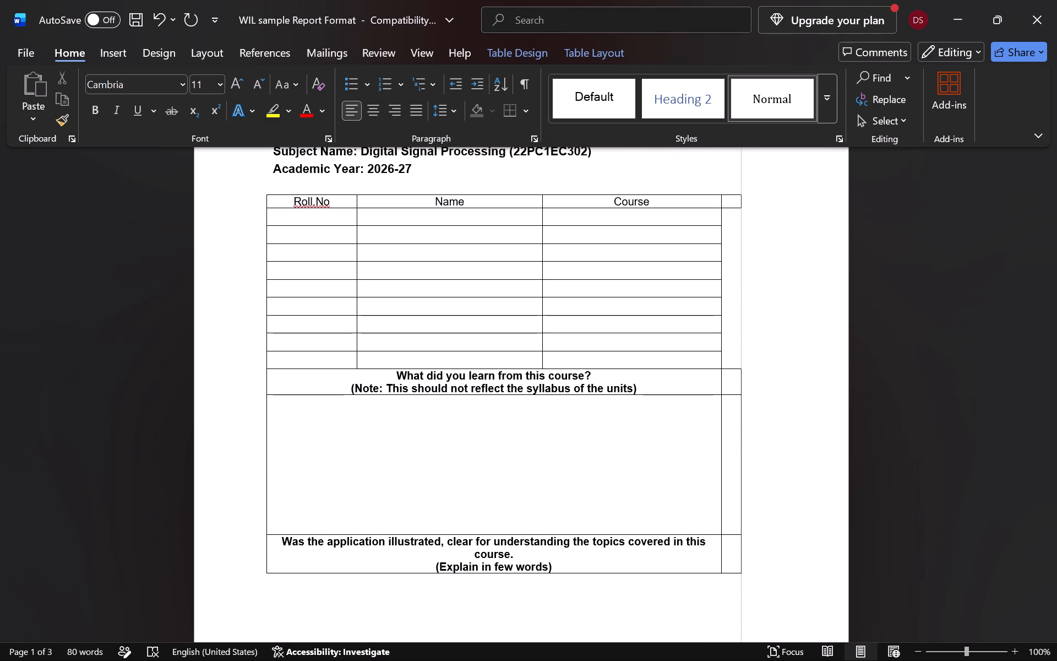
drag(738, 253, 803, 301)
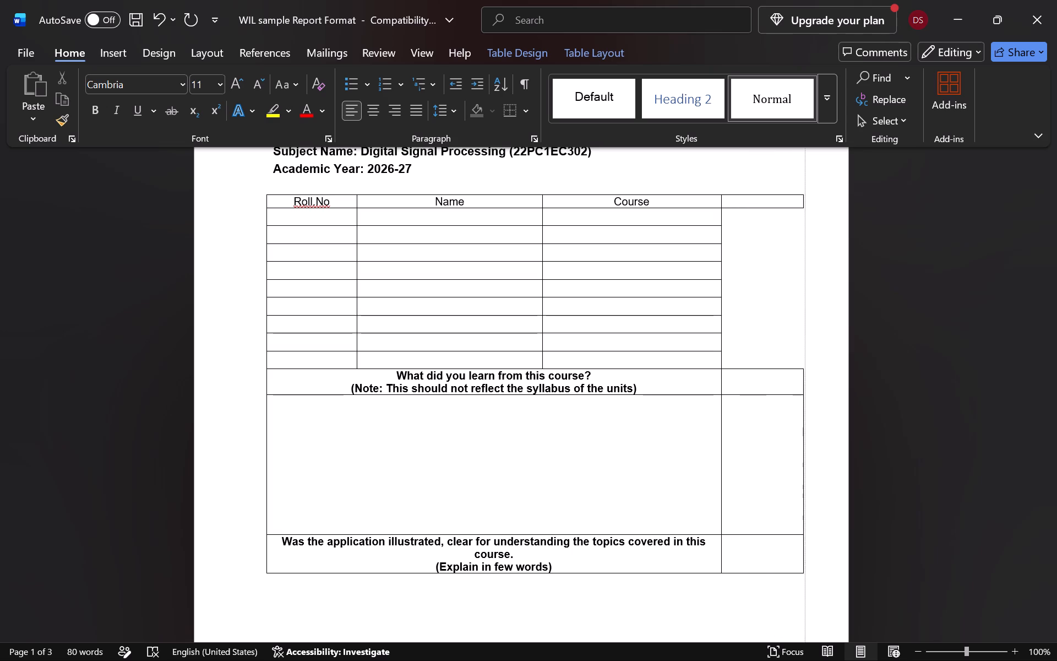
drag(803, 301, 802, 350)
Delete the blank column after Course from the student table.
drag(788, 468, 762, 360)
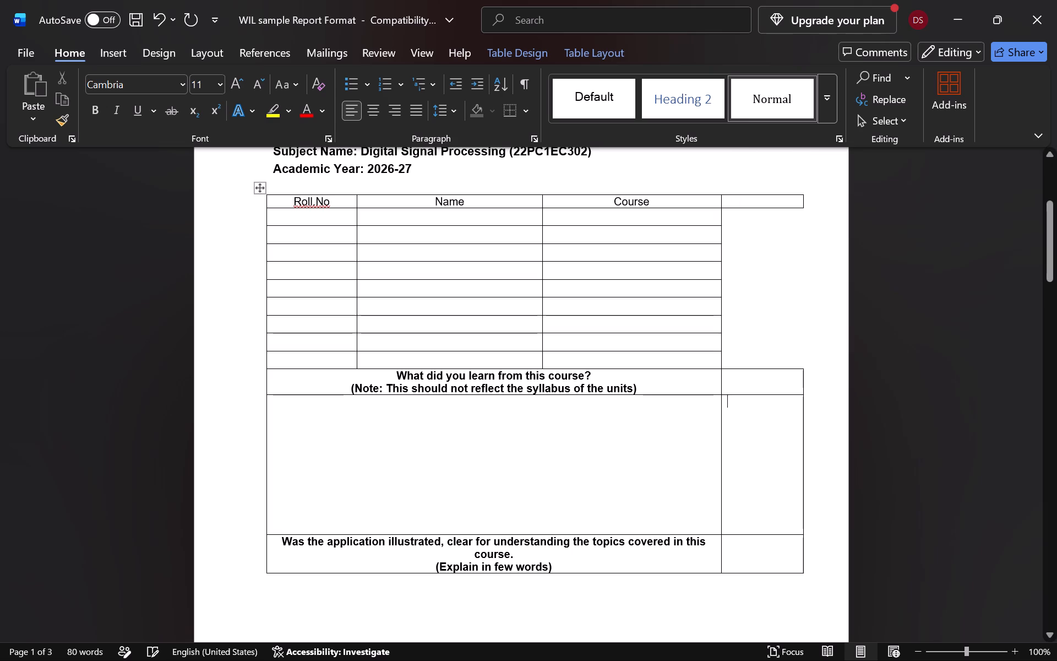
drag(762, 360, 759, 193)
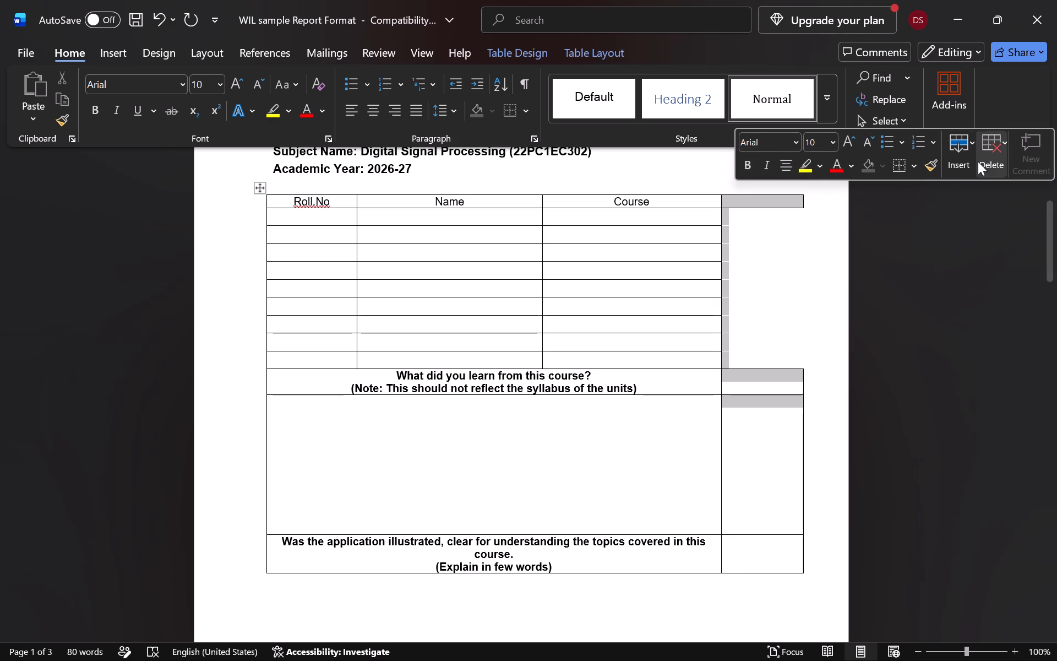
click(996, 160)
click(984, 213)
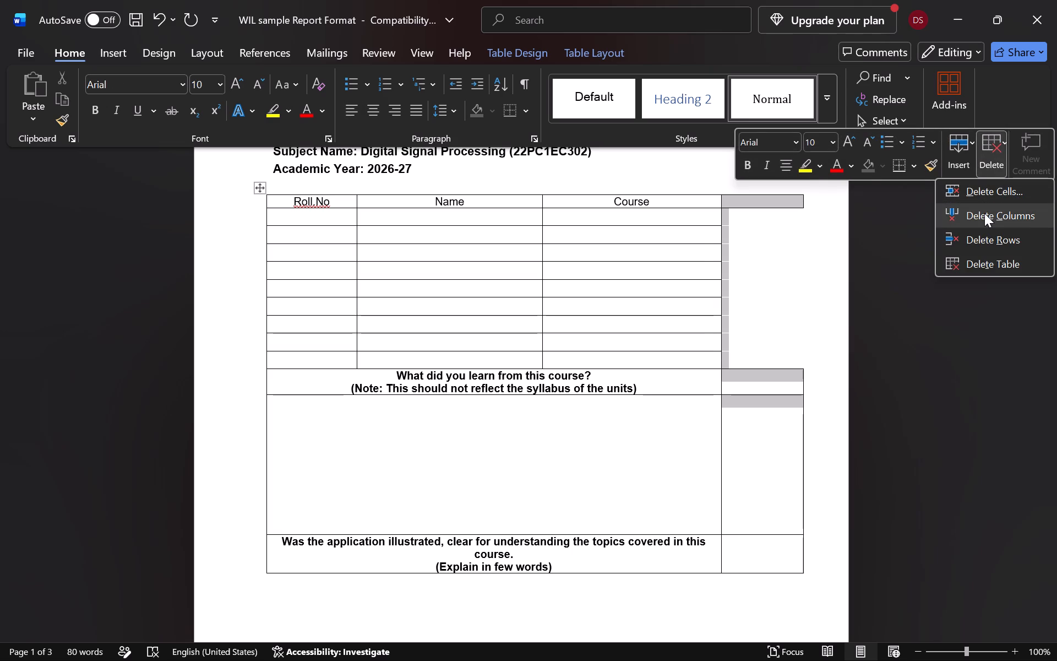
Enter the base student roll number in the first row under Roll.No and copy it.
scroll(670, 540, down, 4)
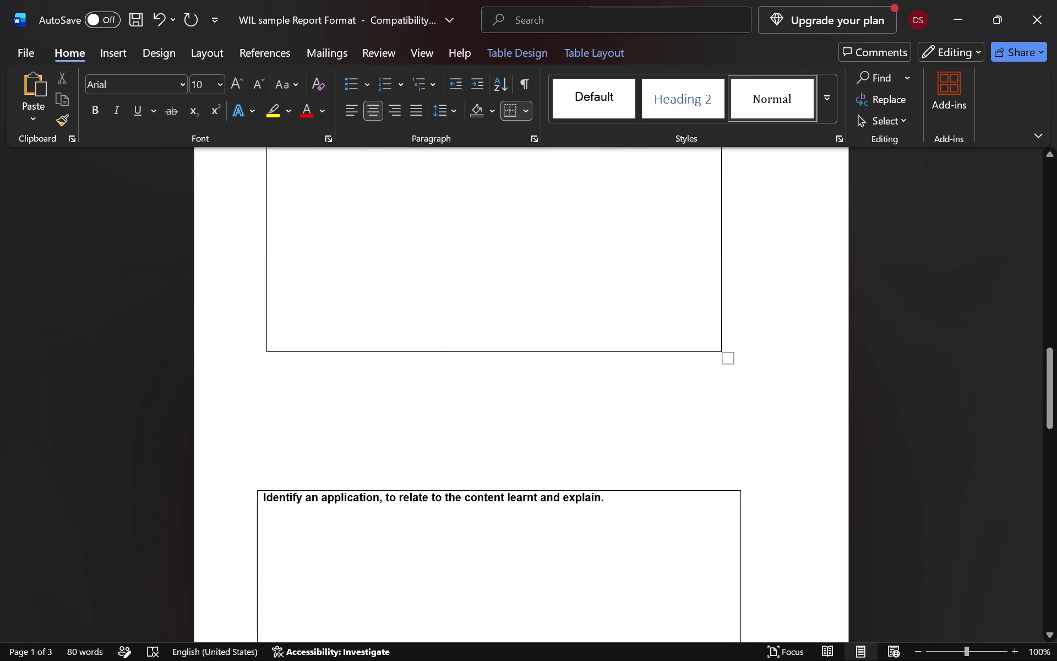
scroll(670, 540, up, 4)
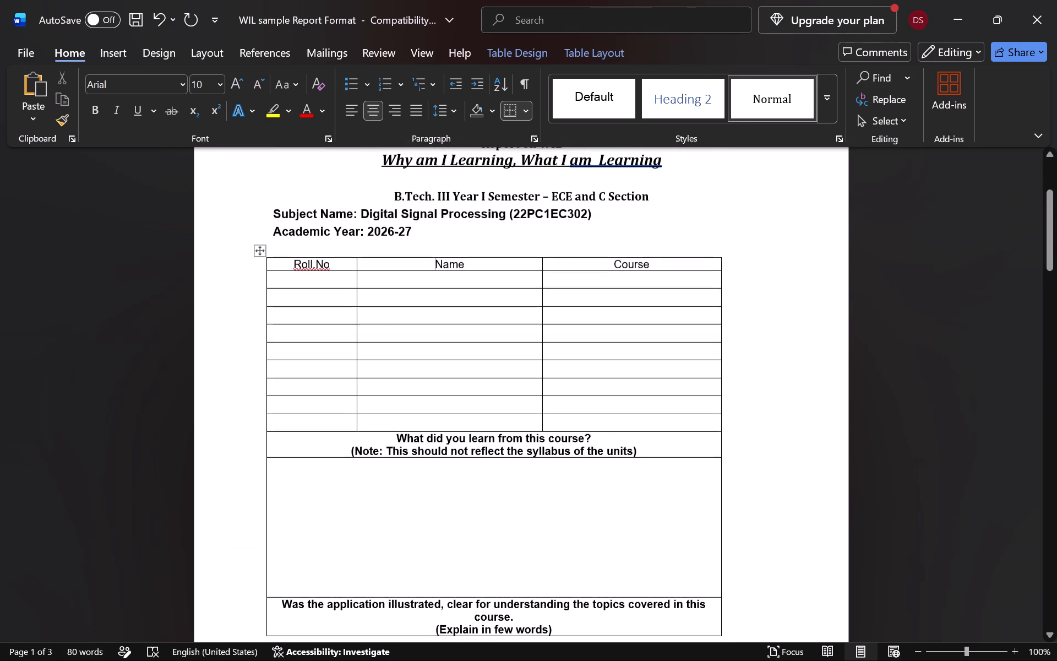
click(326, 294)
click(313, 285)
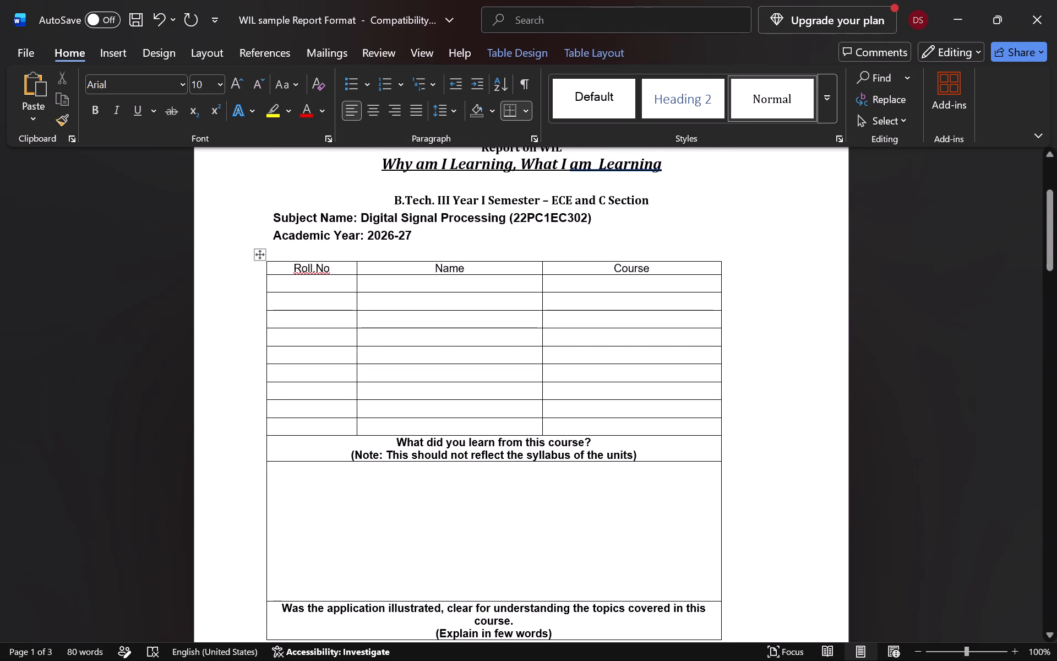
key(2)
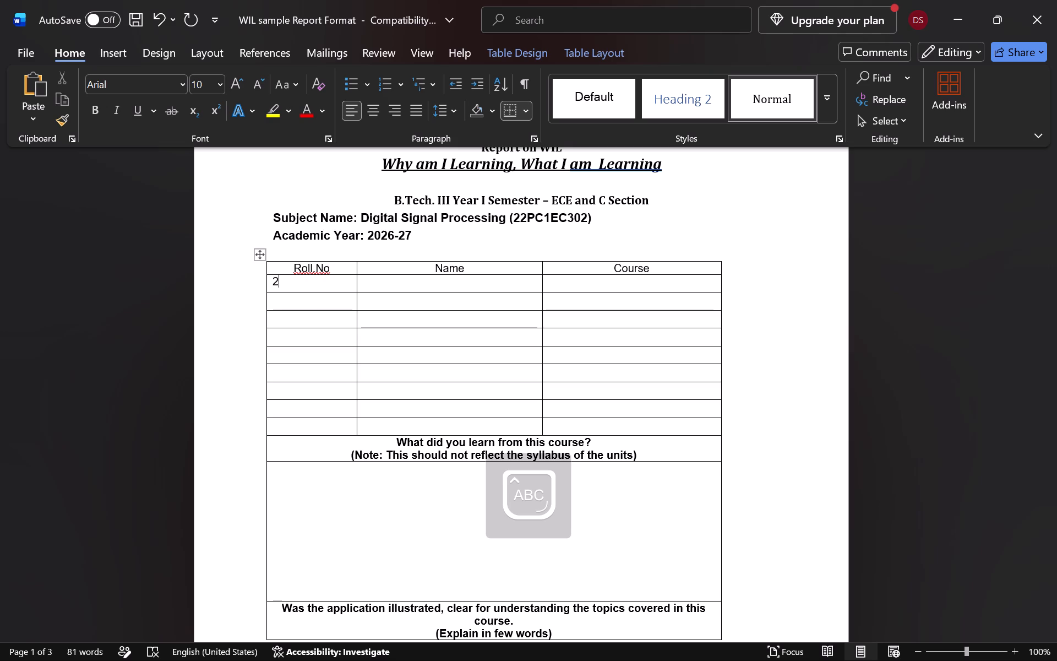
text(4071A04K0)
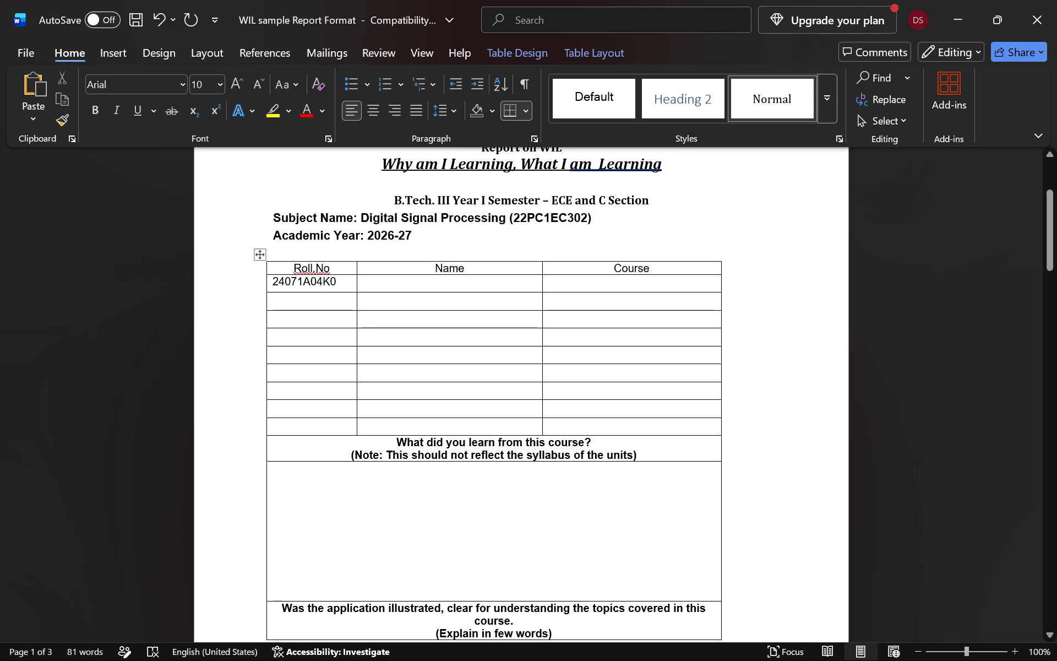
drag(334, 283, 270, 286)
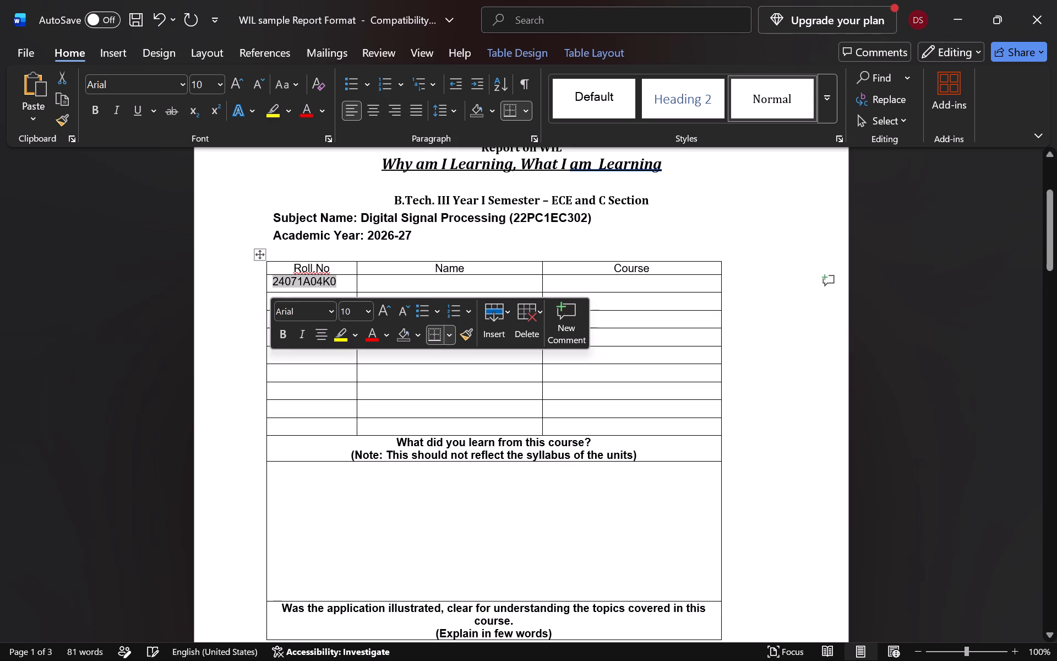
key(ctrl+c)
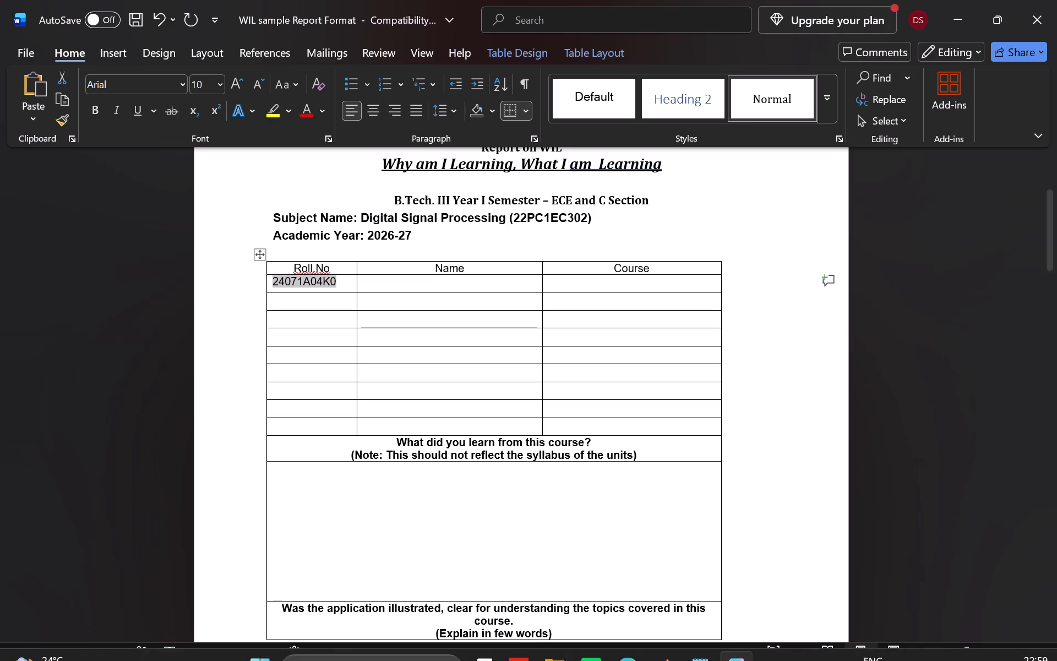
Switch to Edge, pause the God Mode lyric video on YouTube, and return to the Word report.
click(619, 640)
click(402, 362)
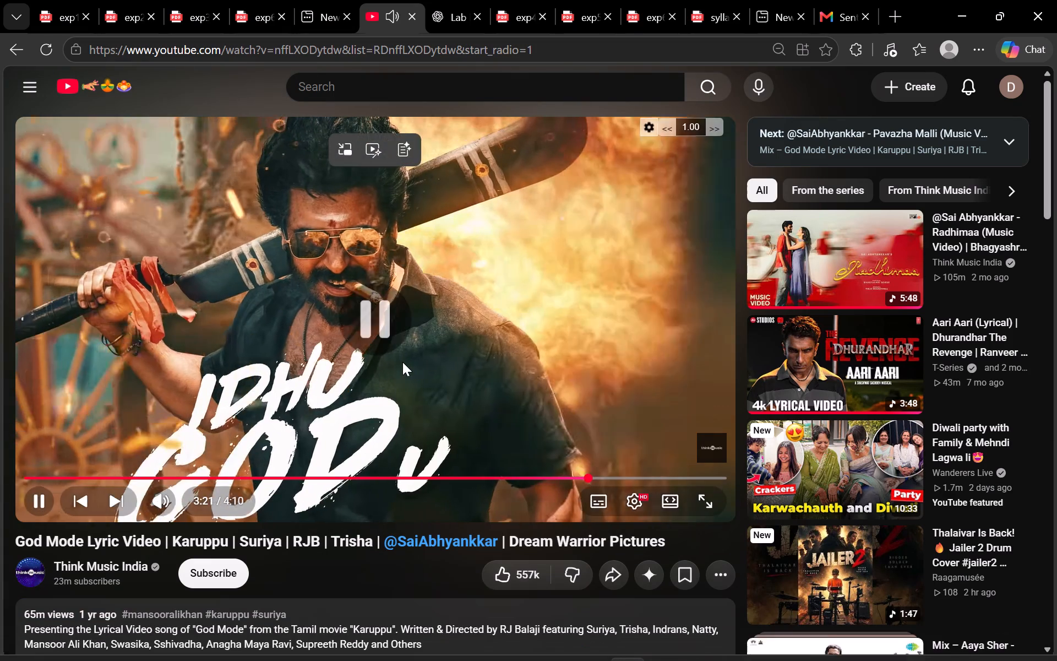
click(734, 648)
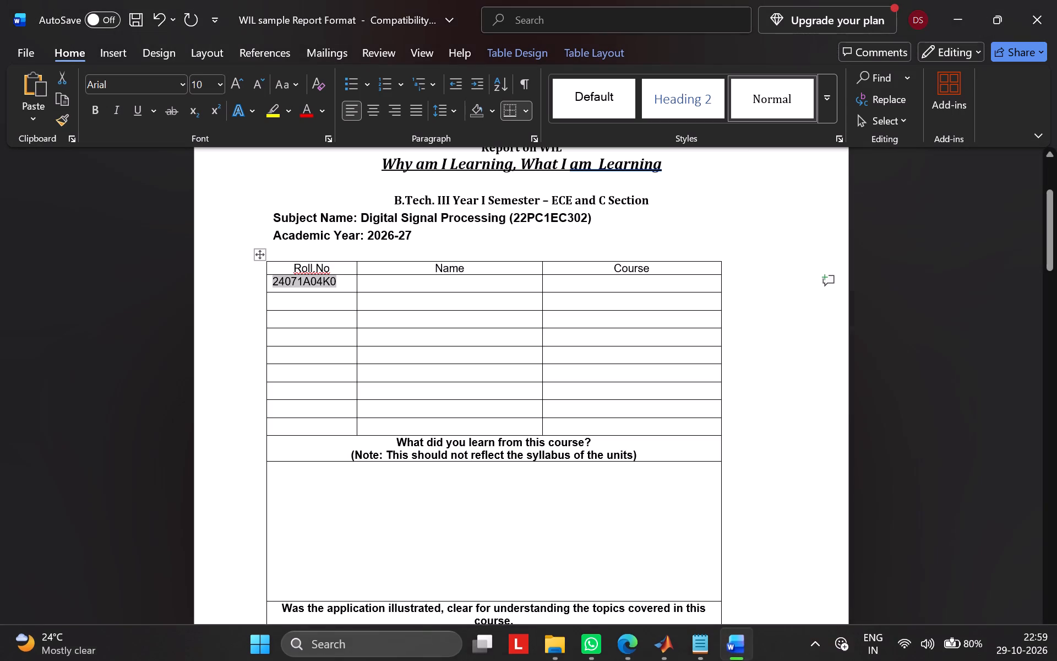
Paste the copied roll number into the remaining eight empty rows of the Roll.No column.
click(304, 305)
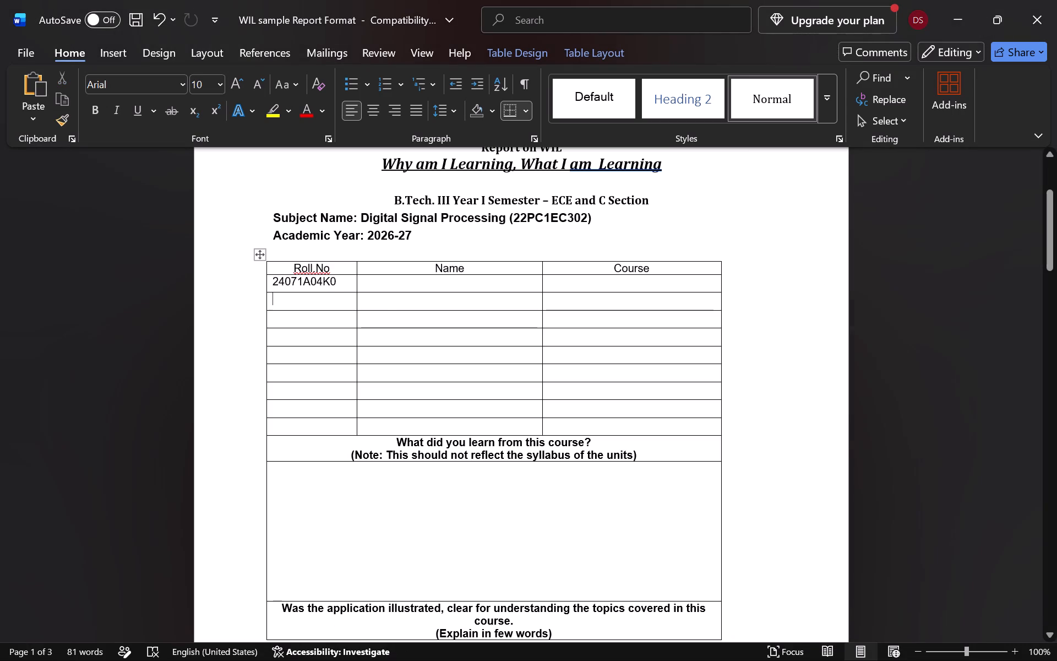
key(ctrl+v)
click(301, 326)
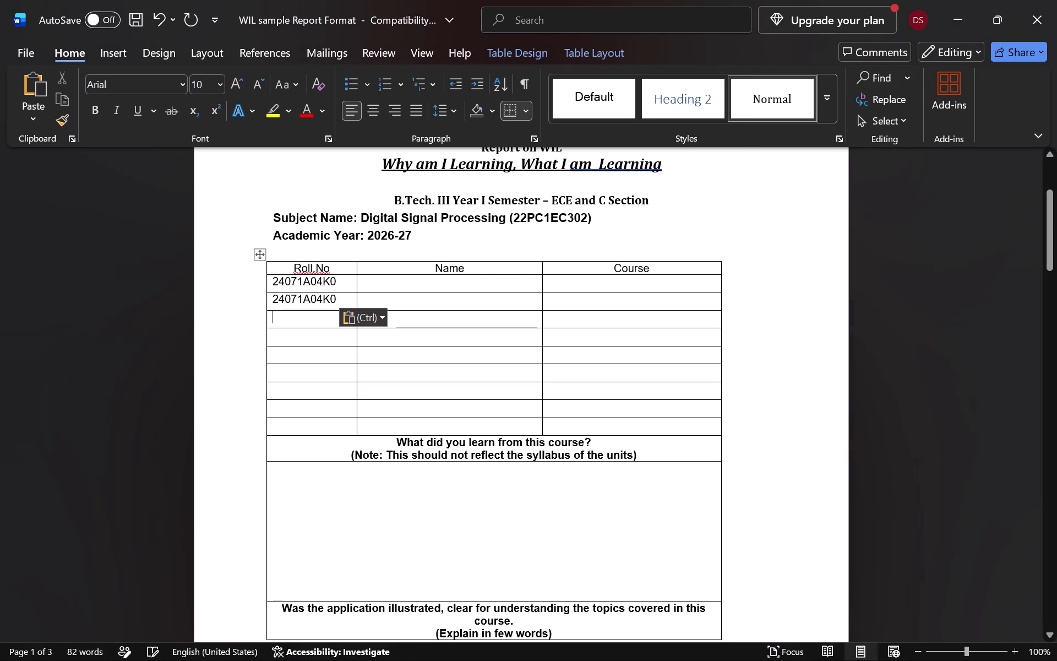
key(ctrl+v)
click(297, 330)
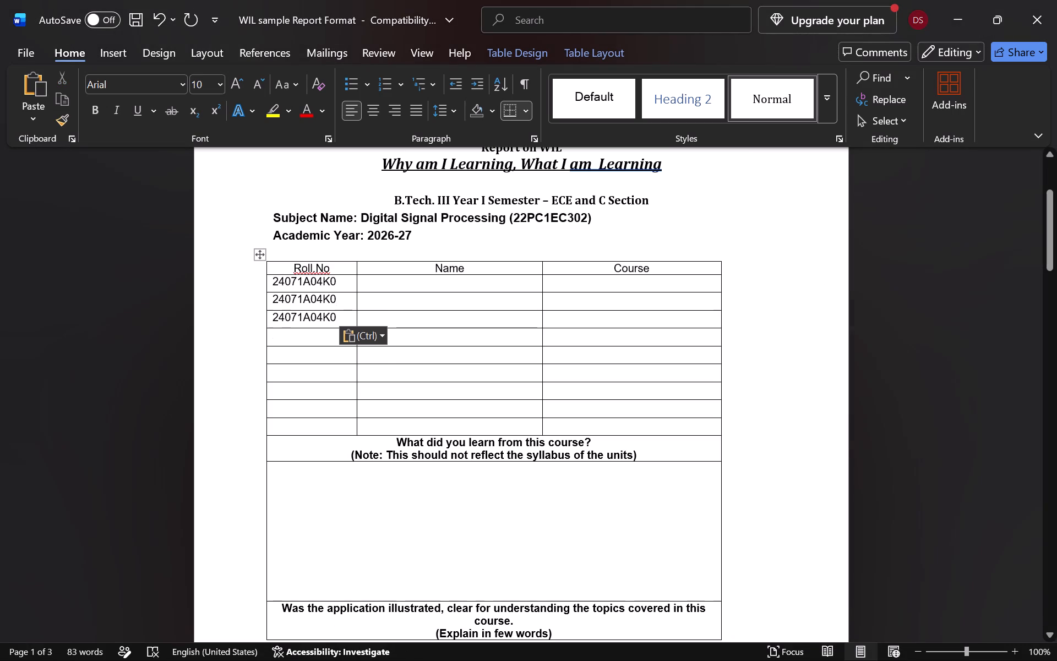
key(ctrl+v)
click(300, 357)
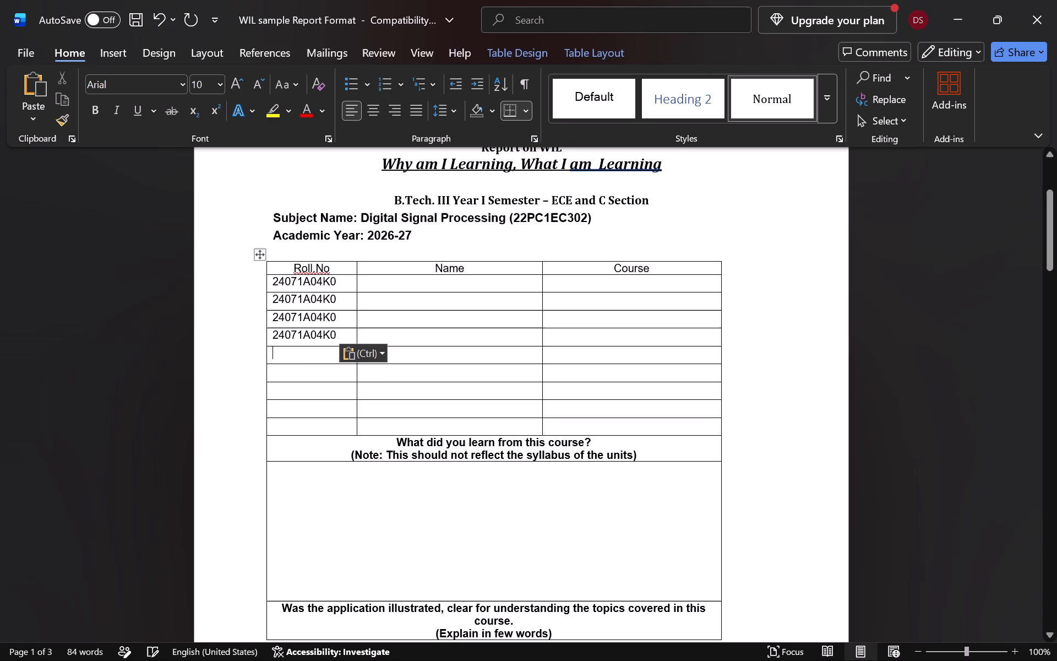
key(ctrl+v)
click(293, 384)
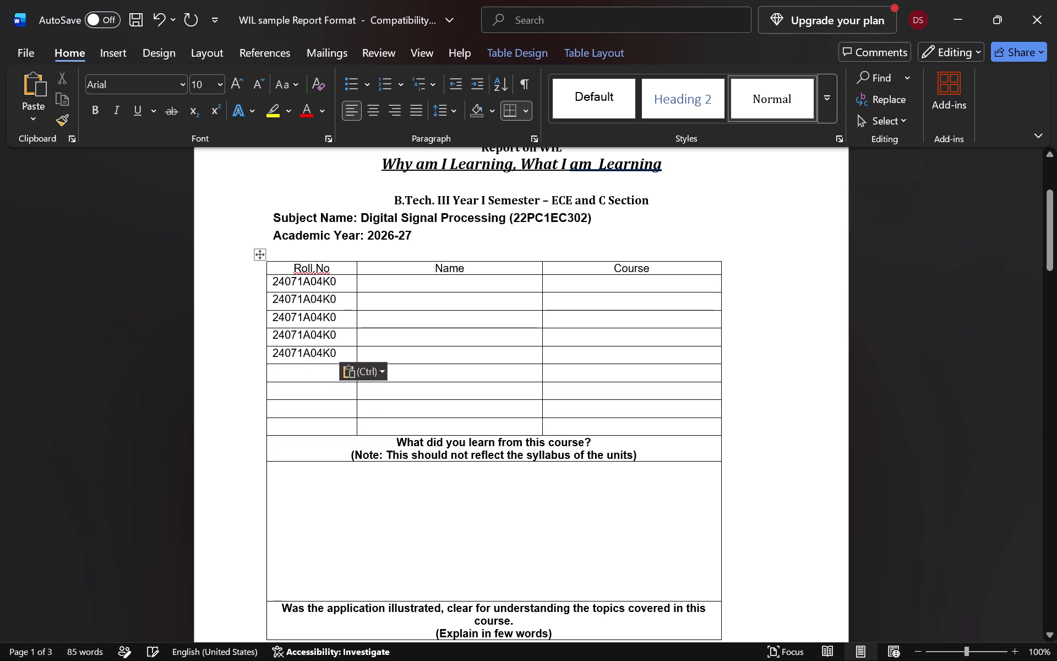
click(292, 381)
key(ctrl+v)
click(289, 396)
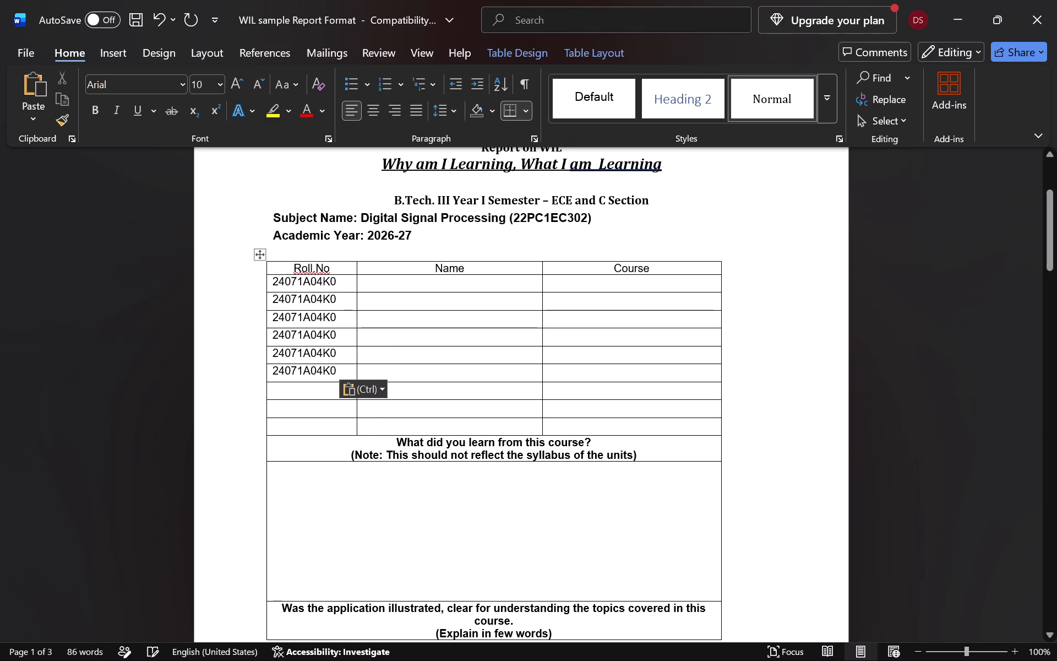
key(ctrl+v)
click(287, 419)
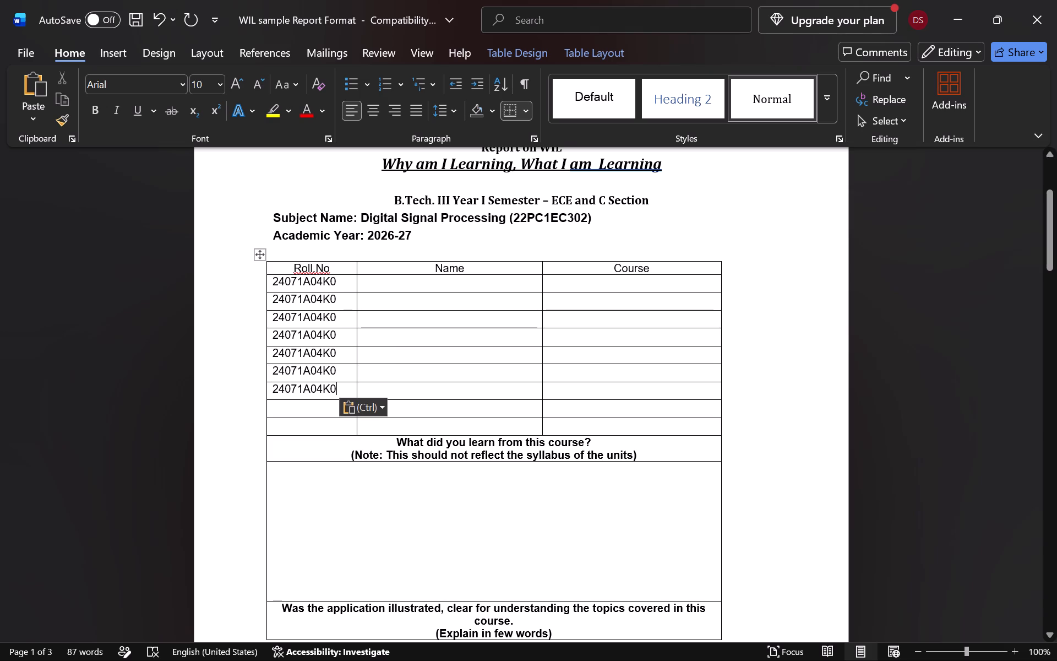
click(284, 409)
key(ctrl+v)
click(282, 429)
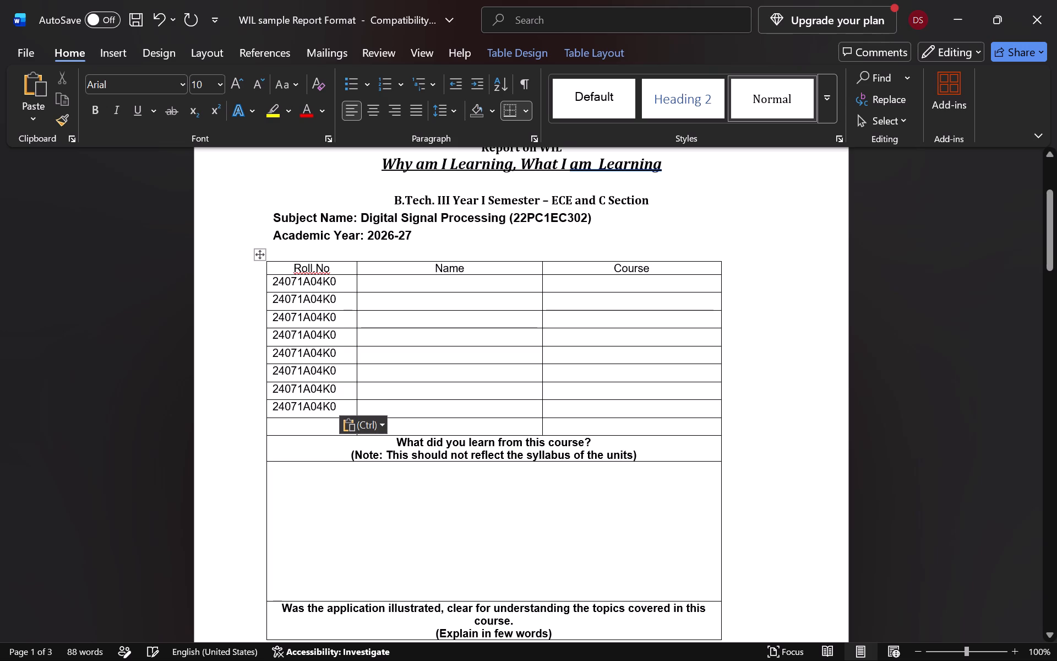
key(ctrl+v)
Change the last digit of the roll numbers in the first seven rows to 1 through 7, in order.
click(340, 282)
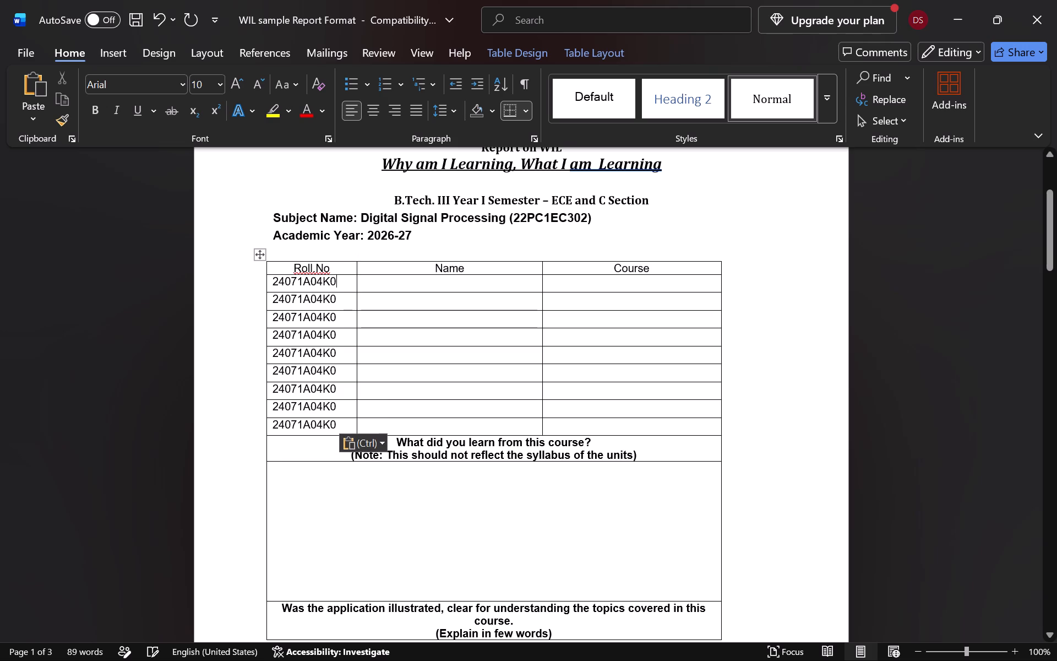
key(BackSpace)
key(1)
key(Down)
key(BackSpace)
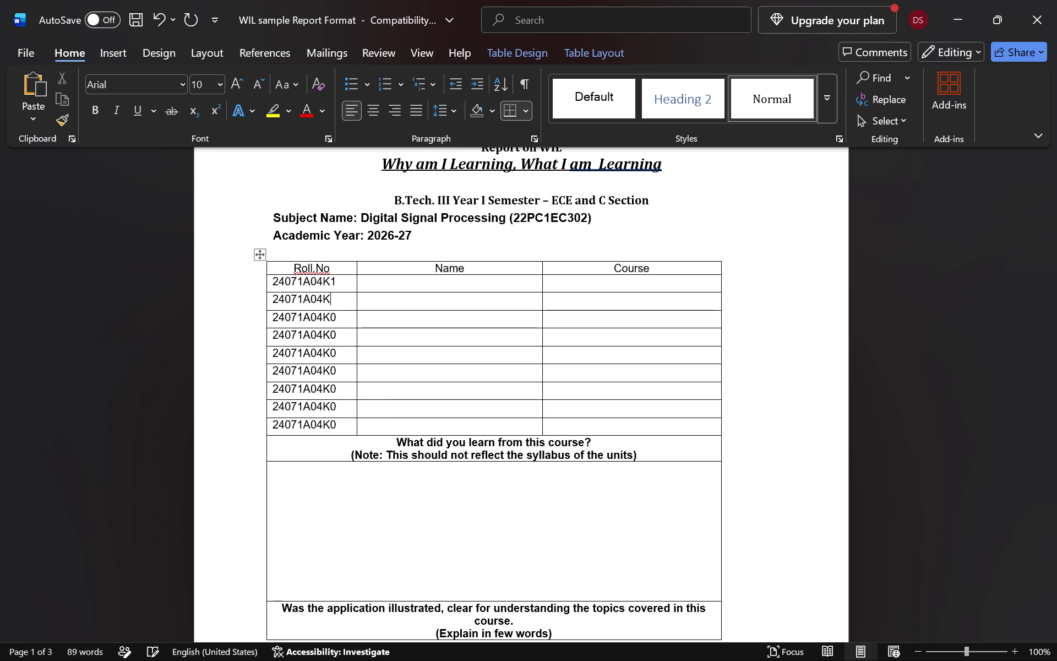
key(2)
key(Down)
key(BackSpace)
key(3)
key(Down)
key(BackSpace)
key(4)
key(Down)
key(BackSpace)
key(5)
key(Down)
key(BackSpace)
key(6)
key(Down)
key(BackSpace)
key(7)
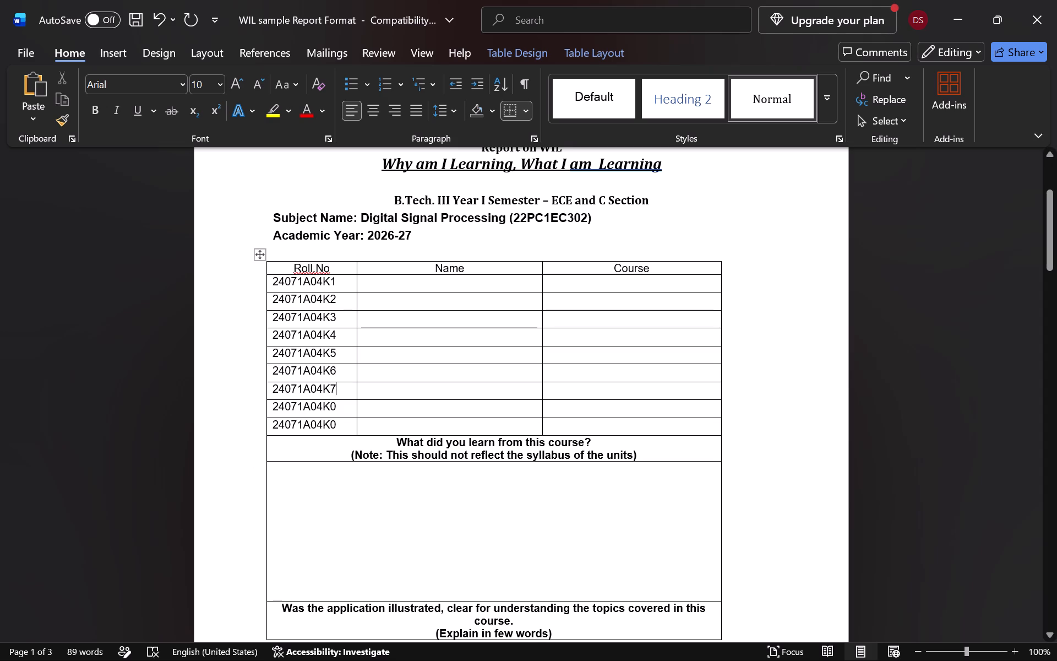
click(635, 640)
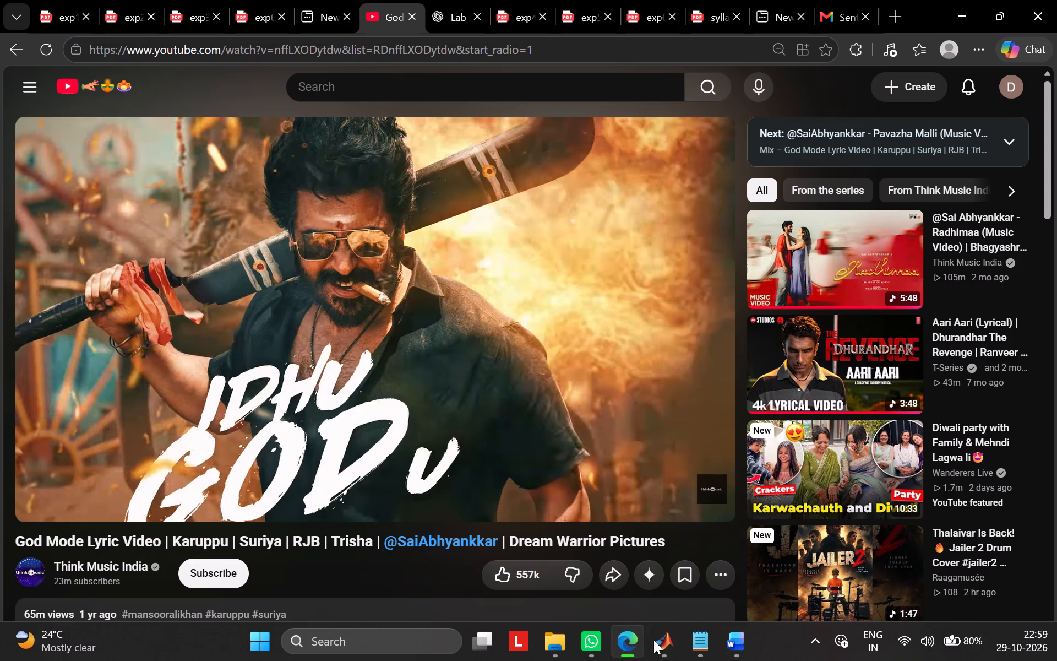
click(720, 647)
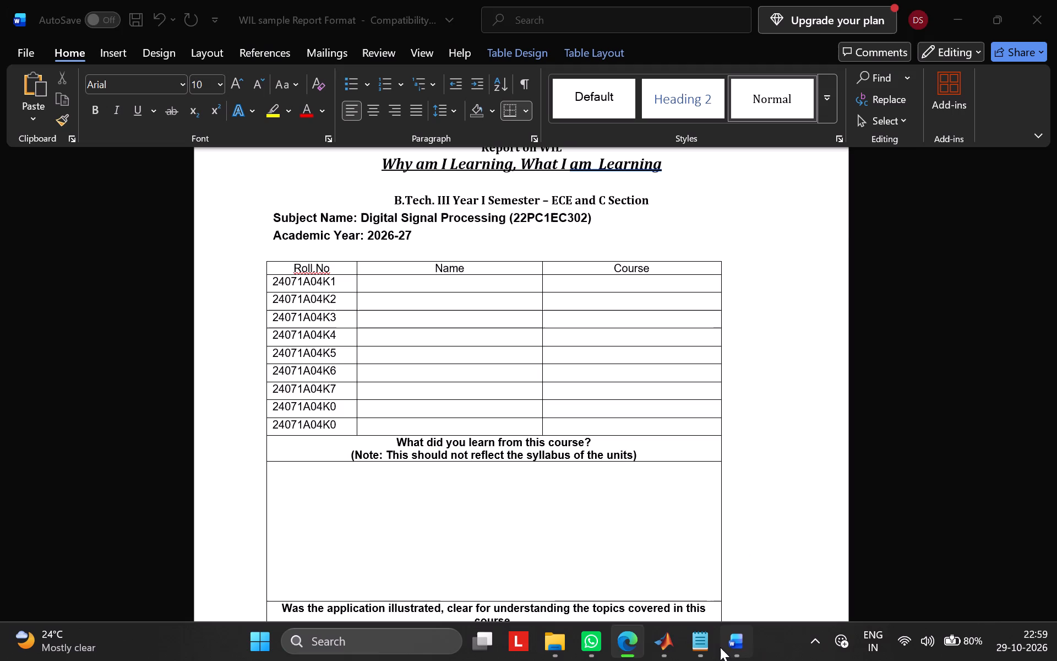
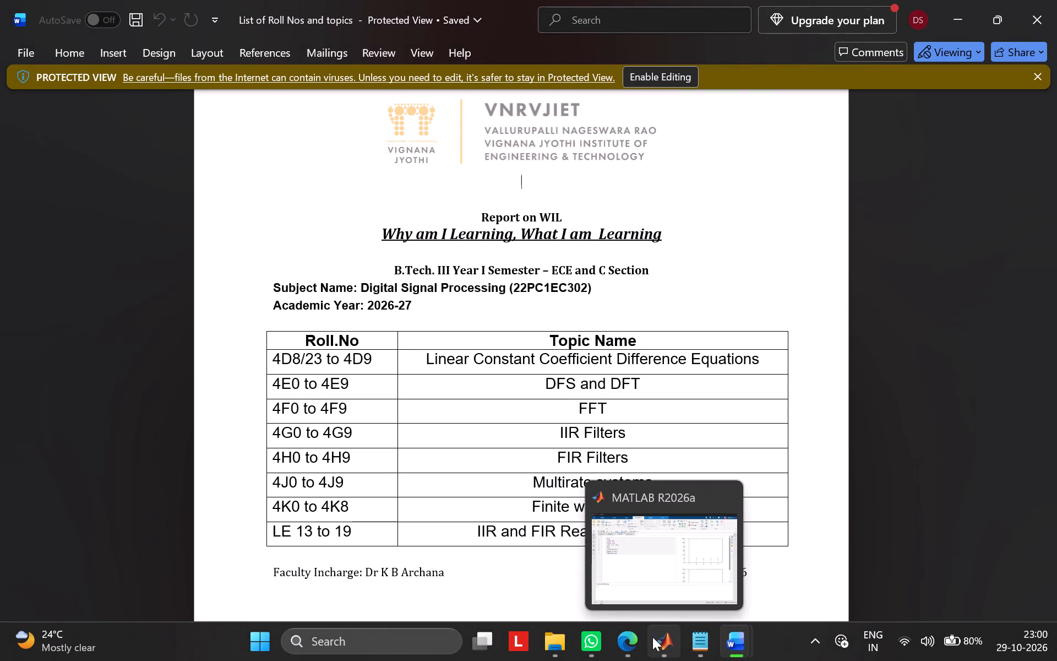
Switch to Edge, resume the God Mode lyric video on YouTube, and return to the WIL sample report in Word.
click(642, 648)
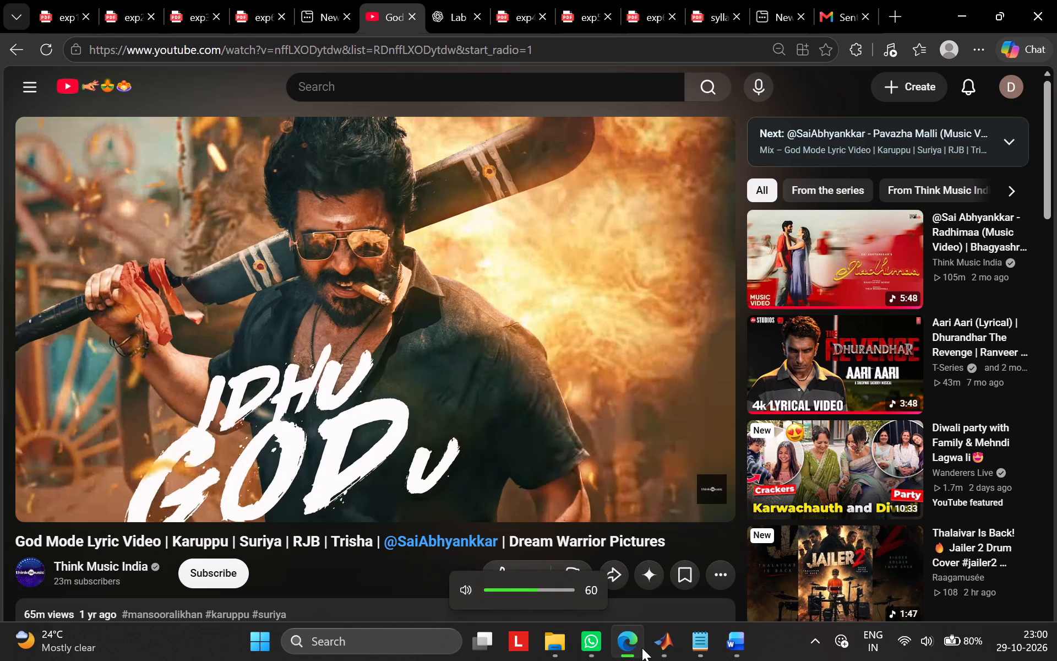
key(space)
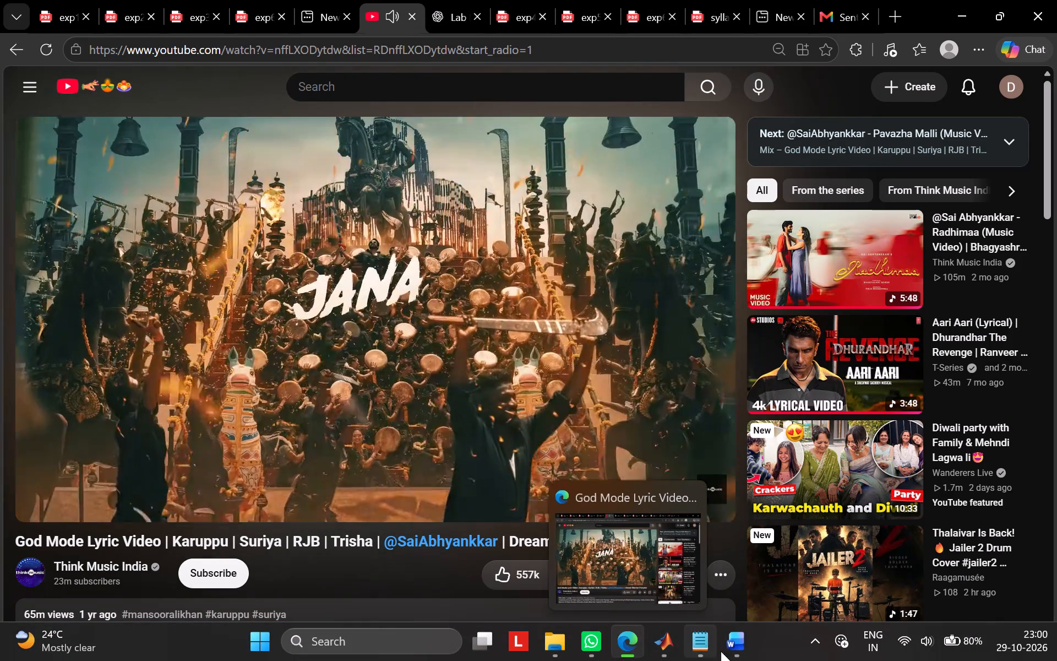
click(733, 652)
click(672, 591)
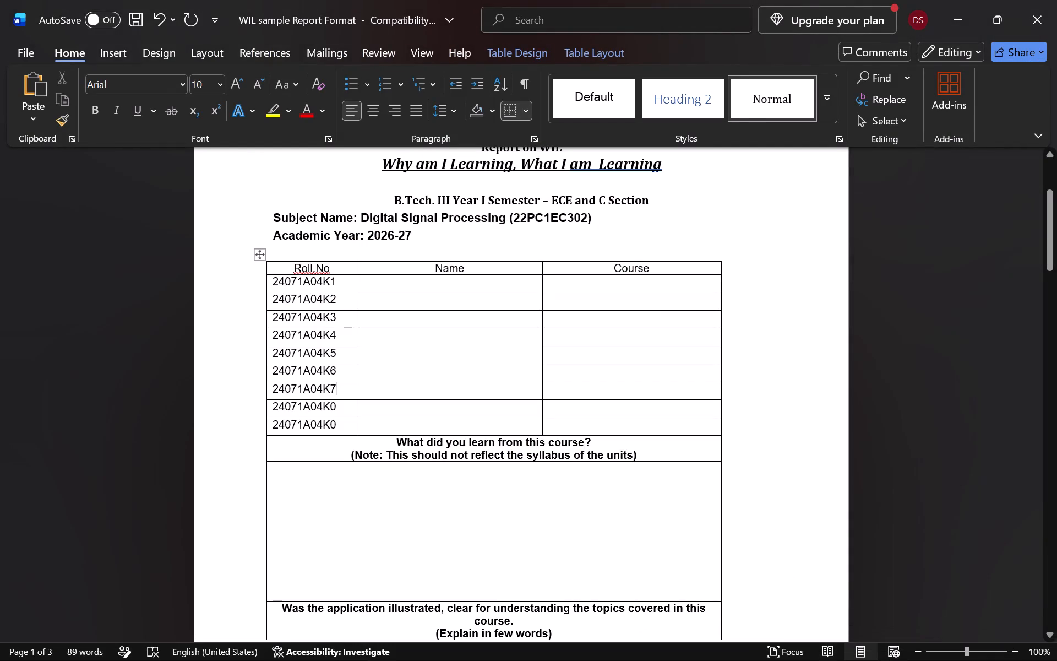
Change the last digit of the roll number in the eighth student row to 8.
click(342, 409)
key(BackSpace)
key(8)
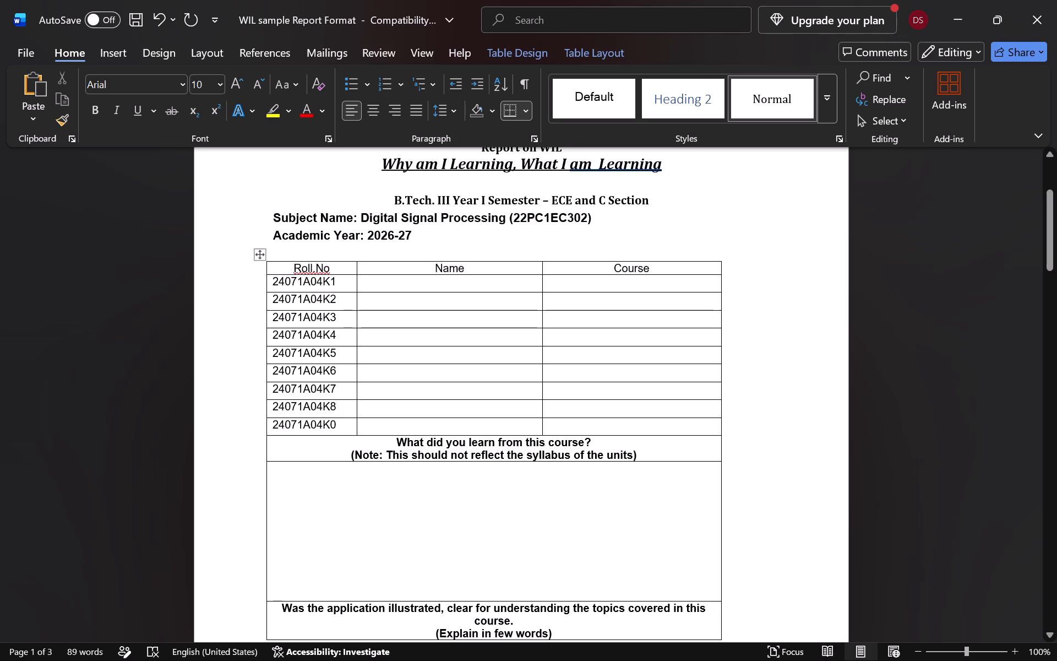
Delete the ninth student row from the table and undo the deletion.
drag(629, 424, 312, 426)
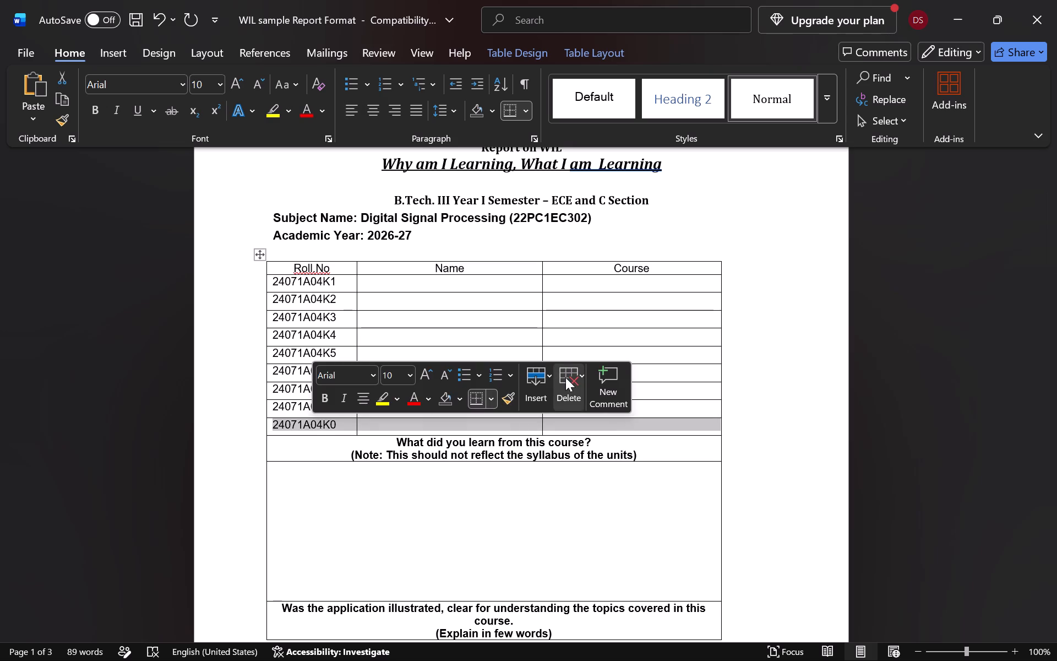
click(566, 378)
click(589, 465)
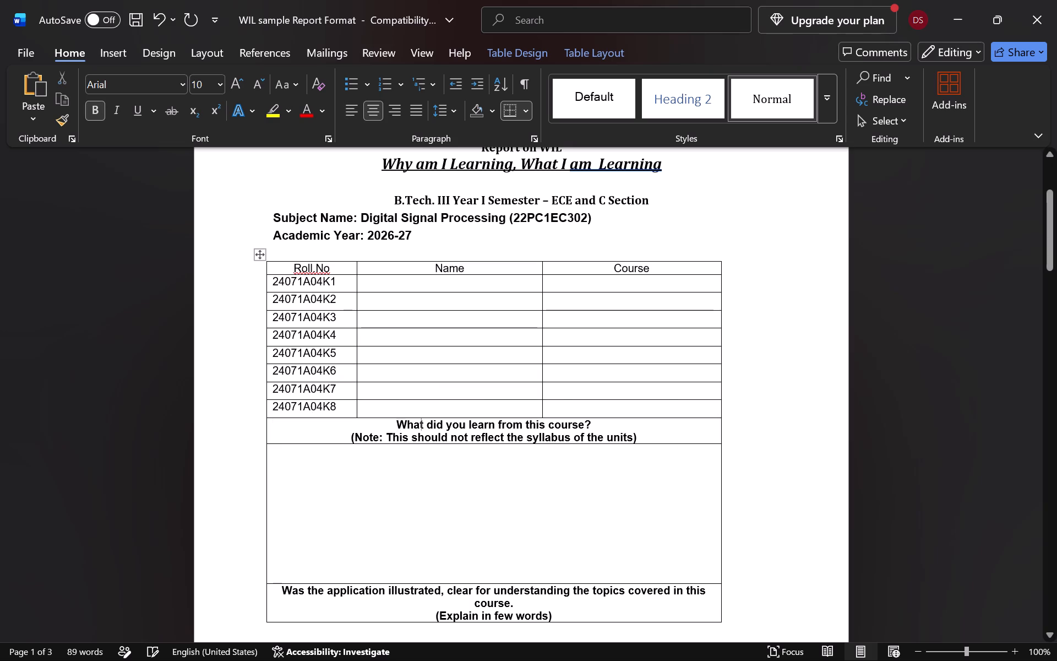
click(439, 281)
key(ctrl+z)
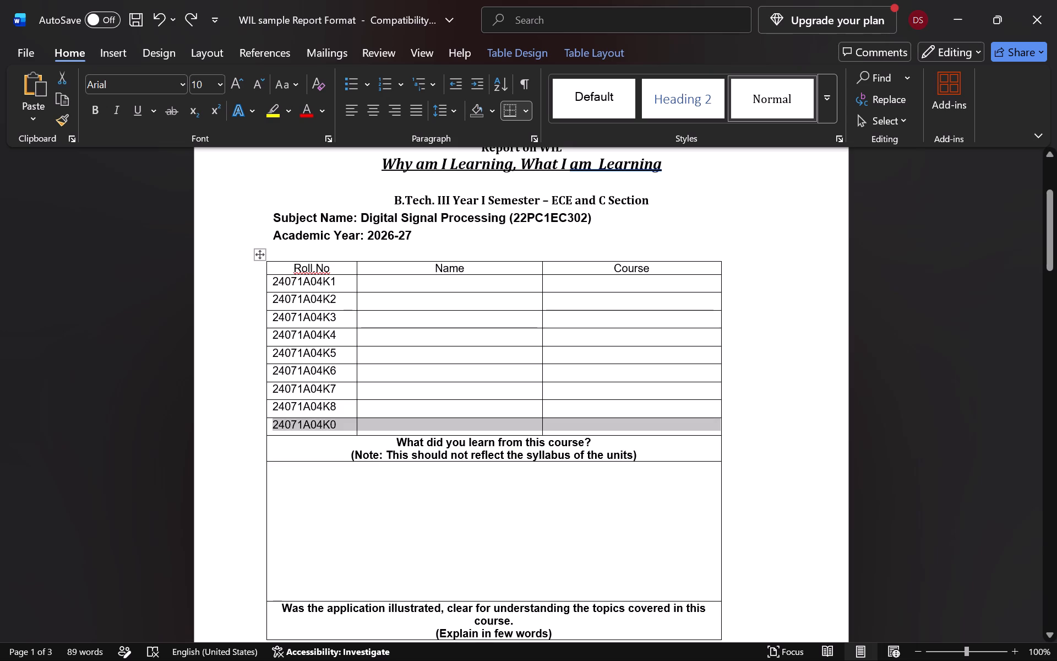
Renumber the last digits in the Roll.No column from 8 in the ninth student row up the column to 0 in the first.
click(344, 429)
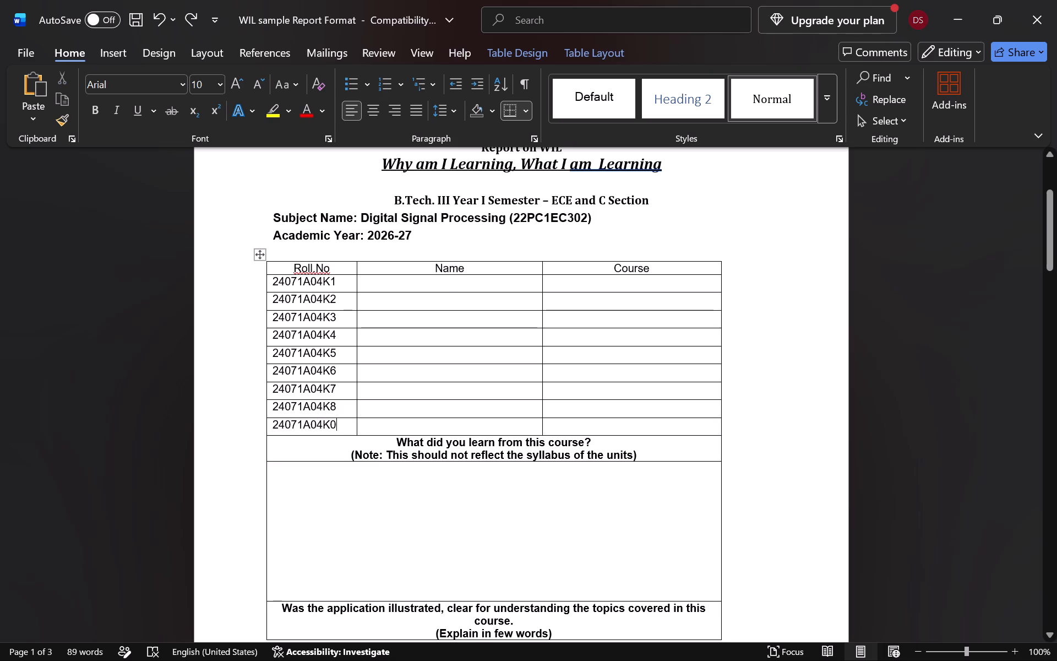
key(BackSpace)
double_click(344, 428)
key(8)
key(Up)
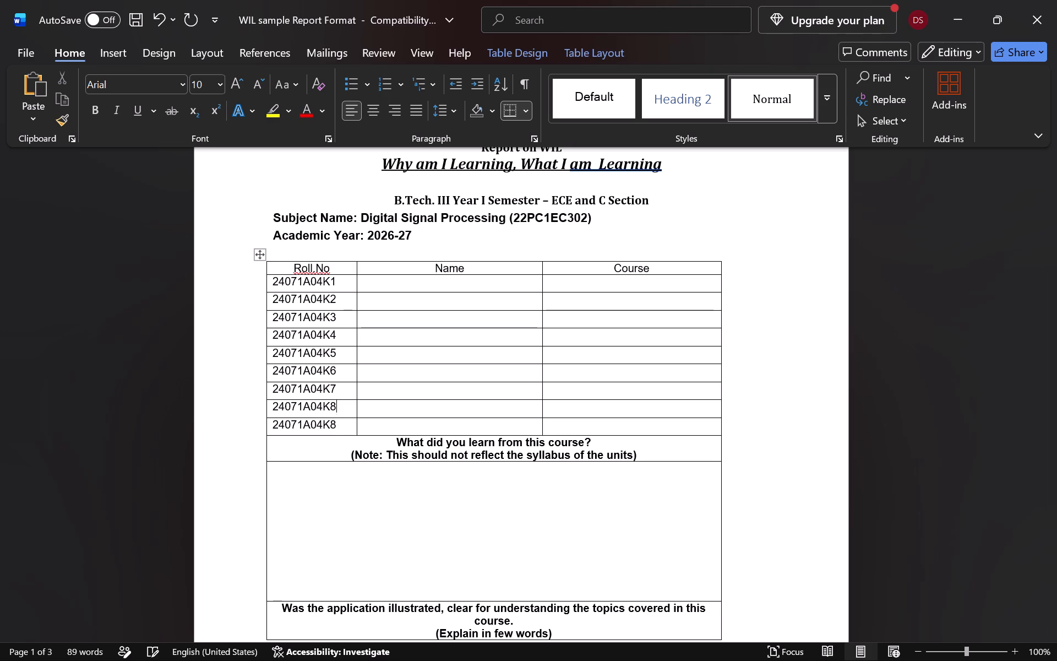
key(BackSpace)
key(7)
key(Up)
key(BackSpace)
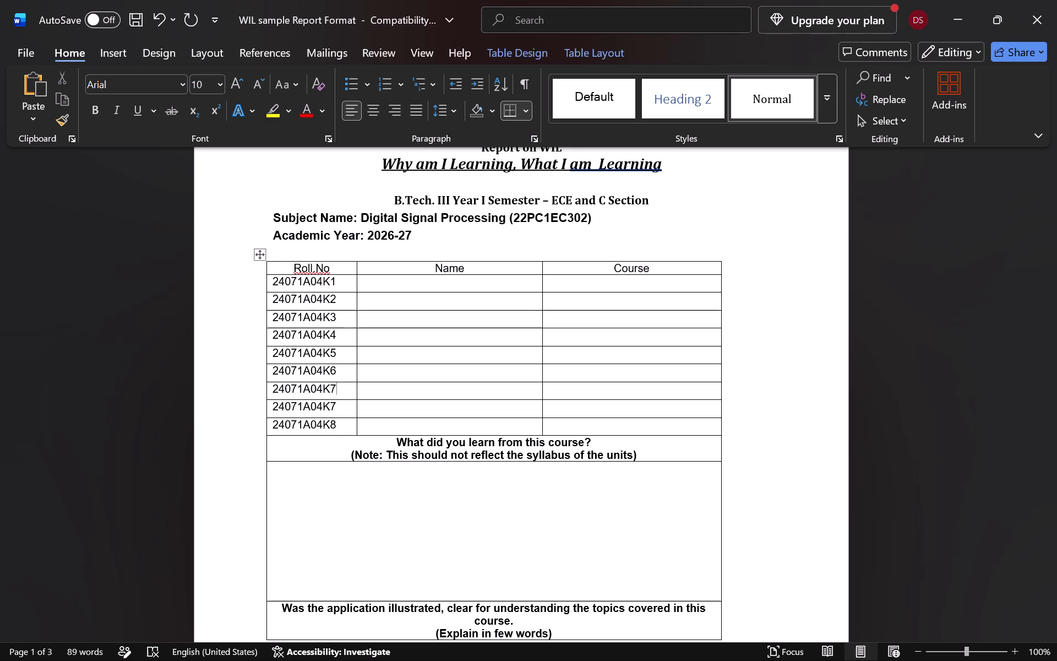
key(6)
key(Up)
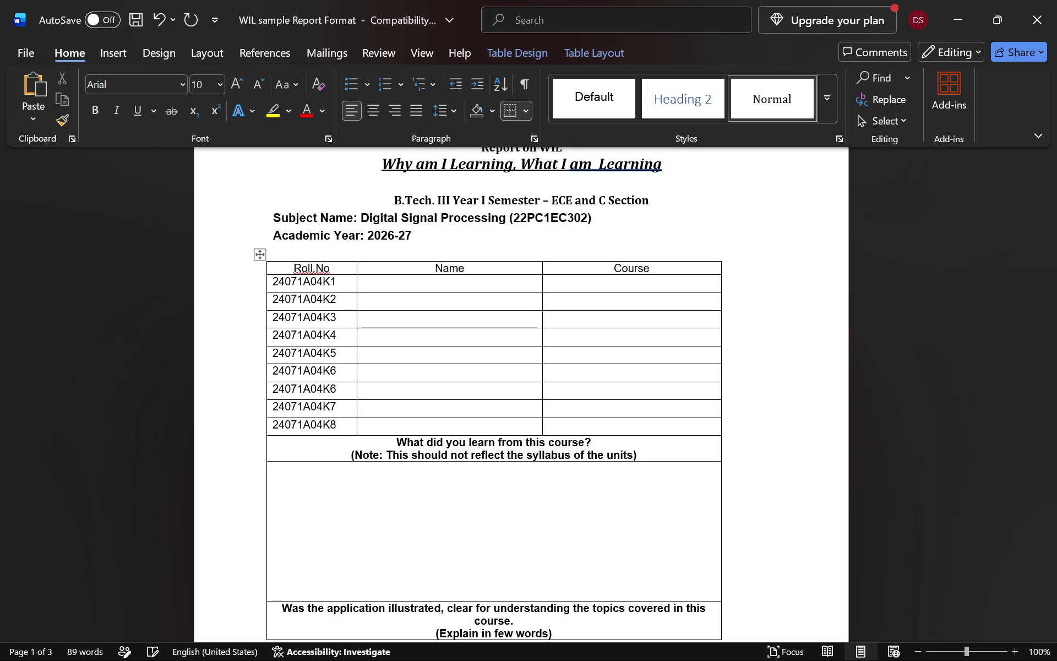
key(BackSpace)
key(5)
key(Up)
key(BackSpace)
key(4)
key(Up)
key(BackSpace)
key(3)
key(Up)
key(BackSpace)
key(2)
key(Up)
key(BackSpace)
key(1)
key(Up)
key(BackSpace)
key(0)
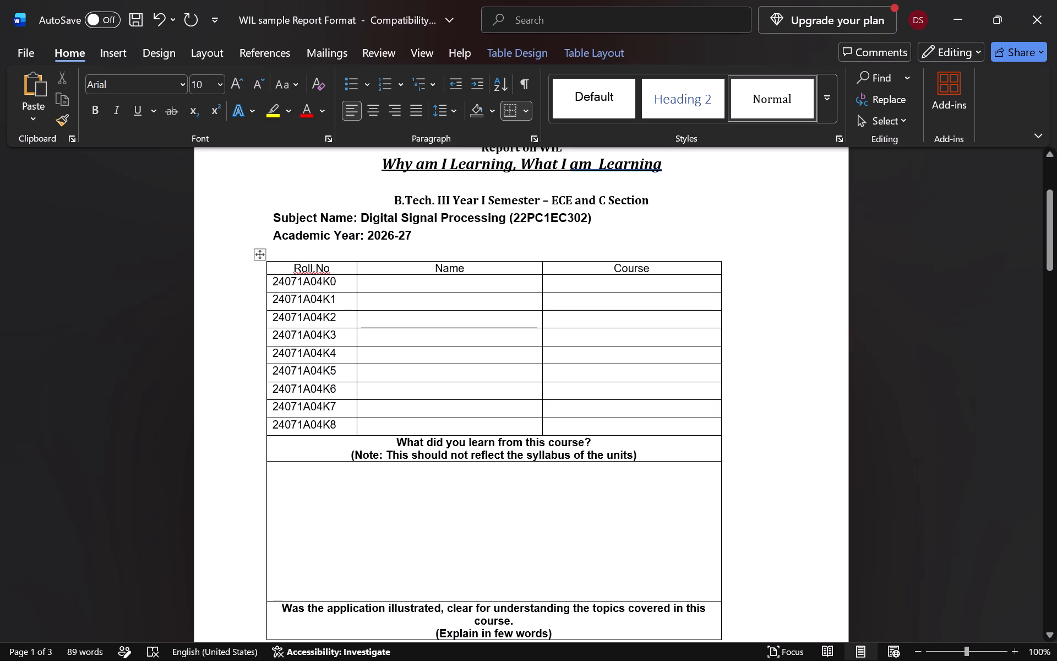
Place the cursor in the empty Name cell of the first student row.
click(394, 284)
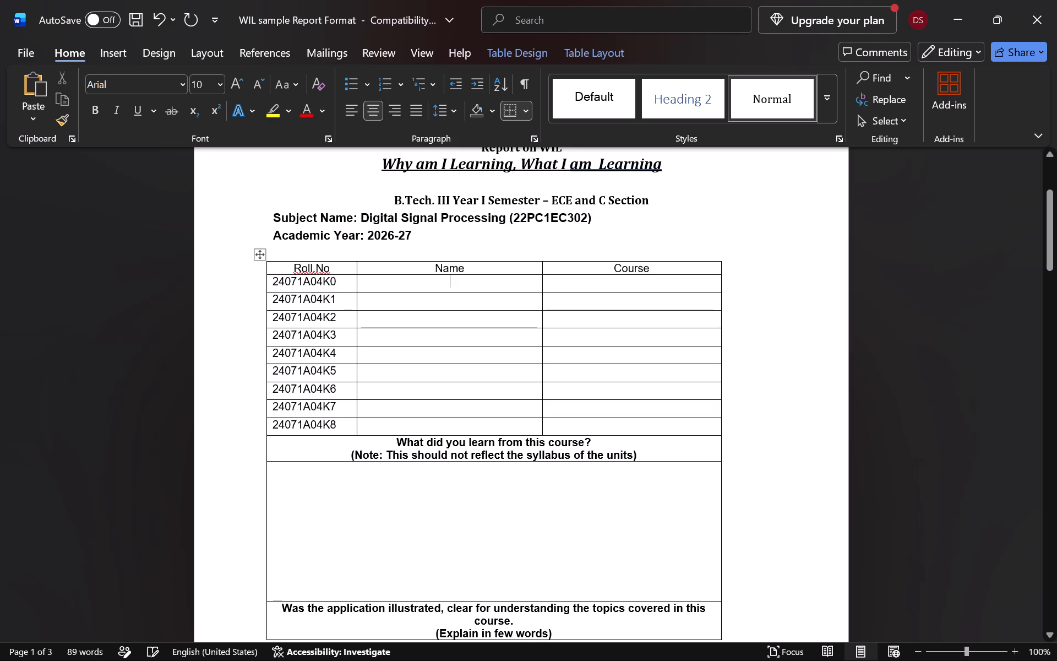
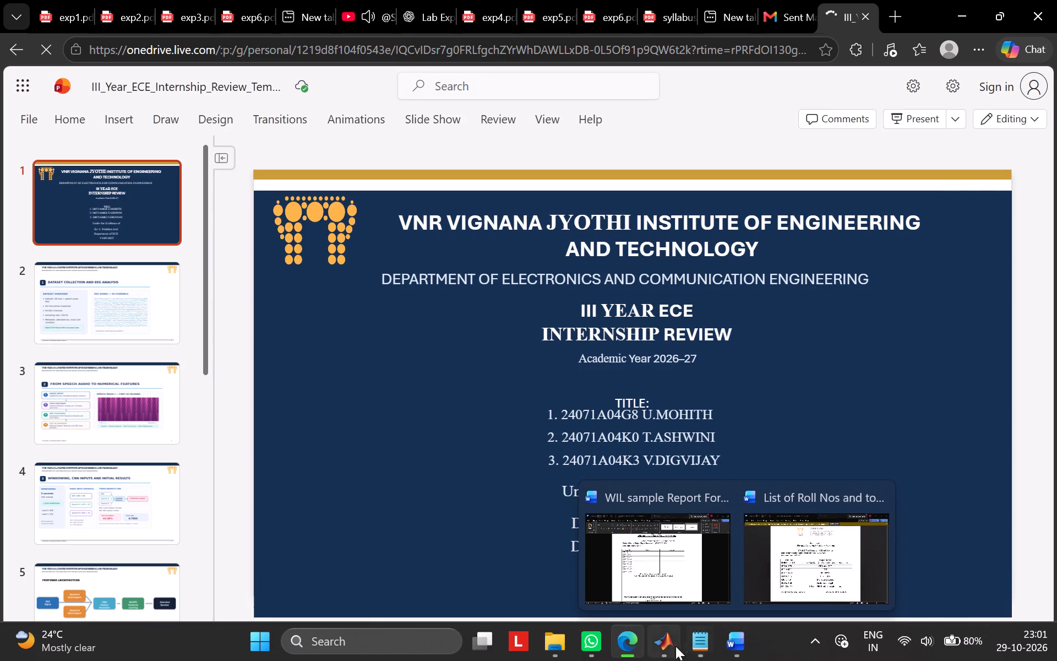
Switch to the WIL sample Report Format document in Word and enter the student's initial and name in capitals in the first student row.
click(744, 651)
click(716, 602)
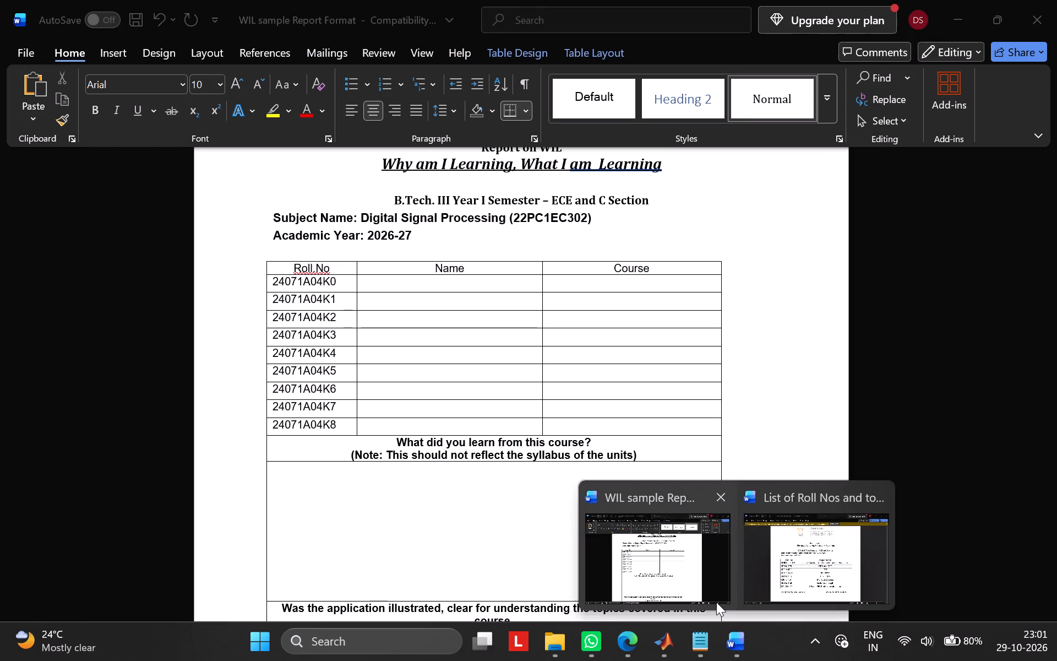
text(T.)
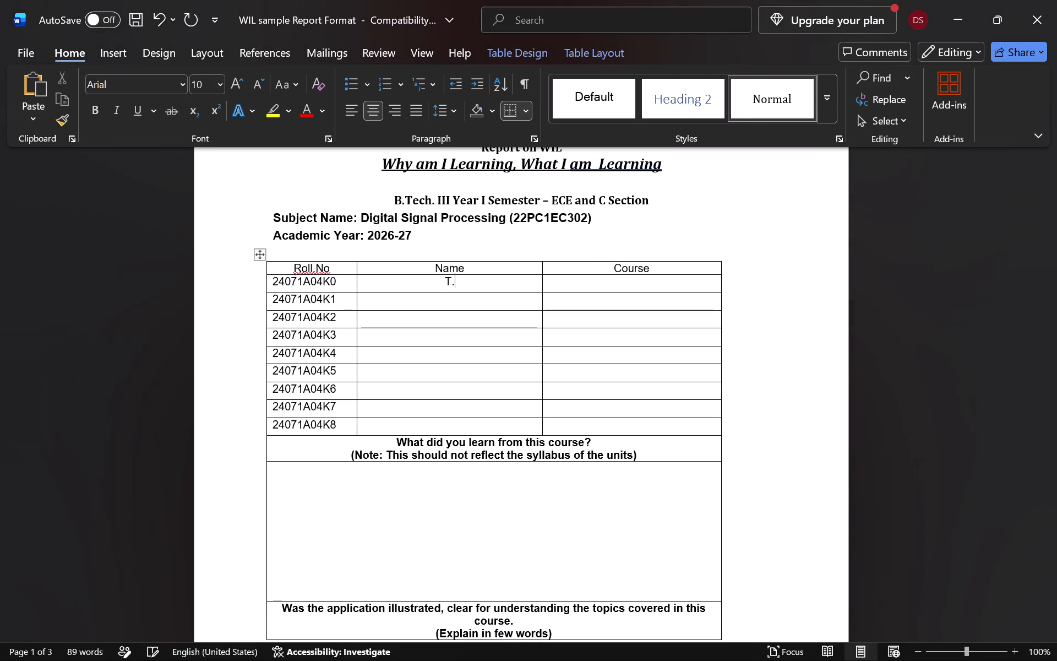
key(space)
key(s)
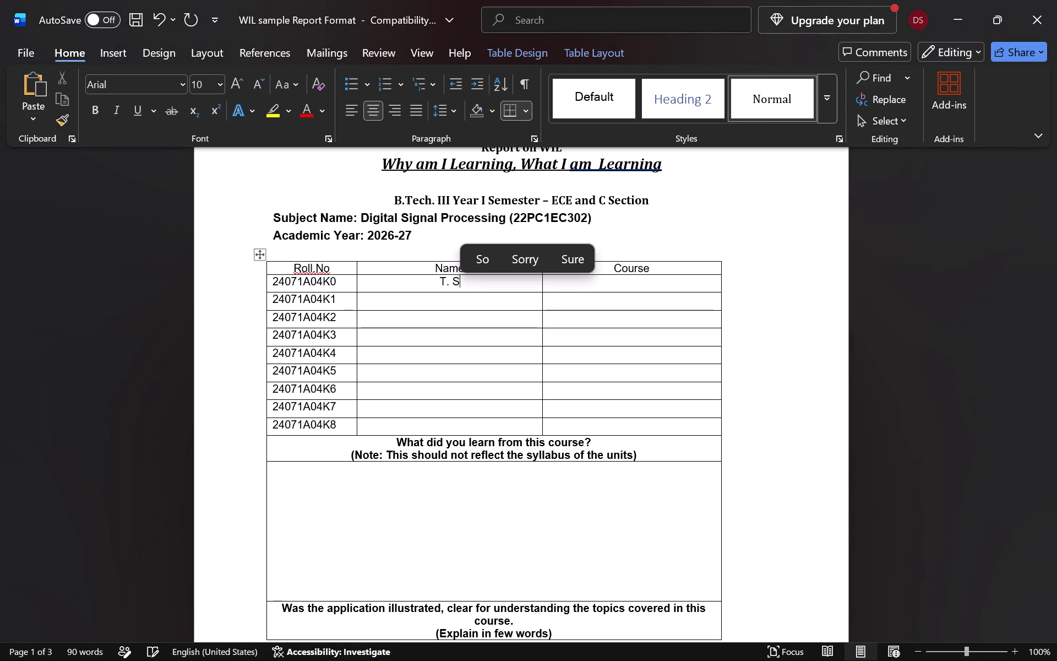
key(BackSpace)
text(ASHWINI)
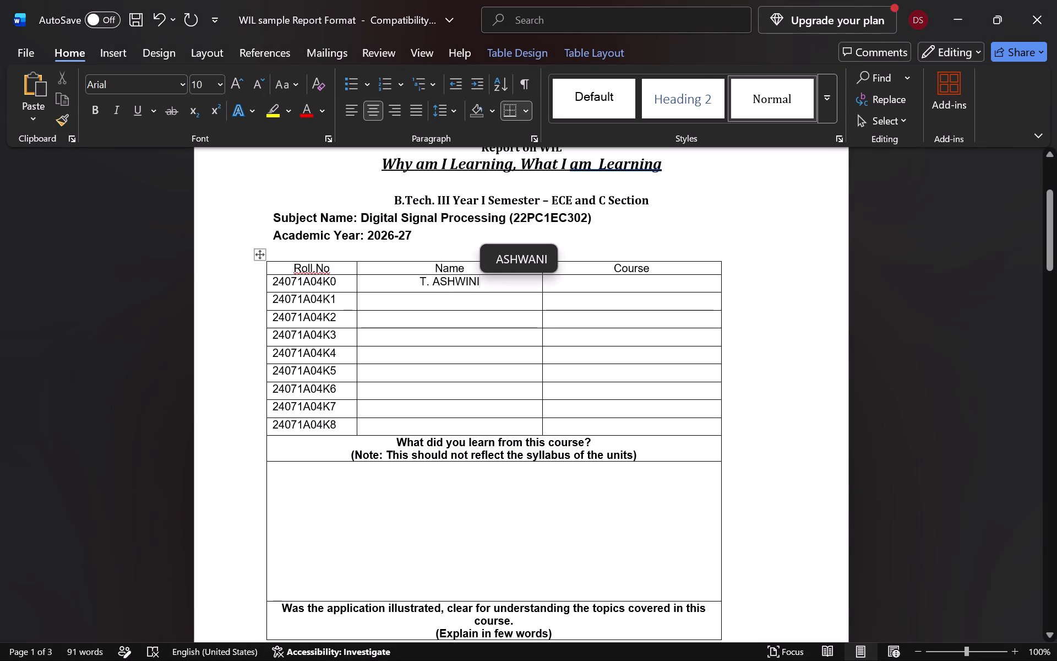
Enter the second student's initial and name in capitals in the Name cell of the second student row.
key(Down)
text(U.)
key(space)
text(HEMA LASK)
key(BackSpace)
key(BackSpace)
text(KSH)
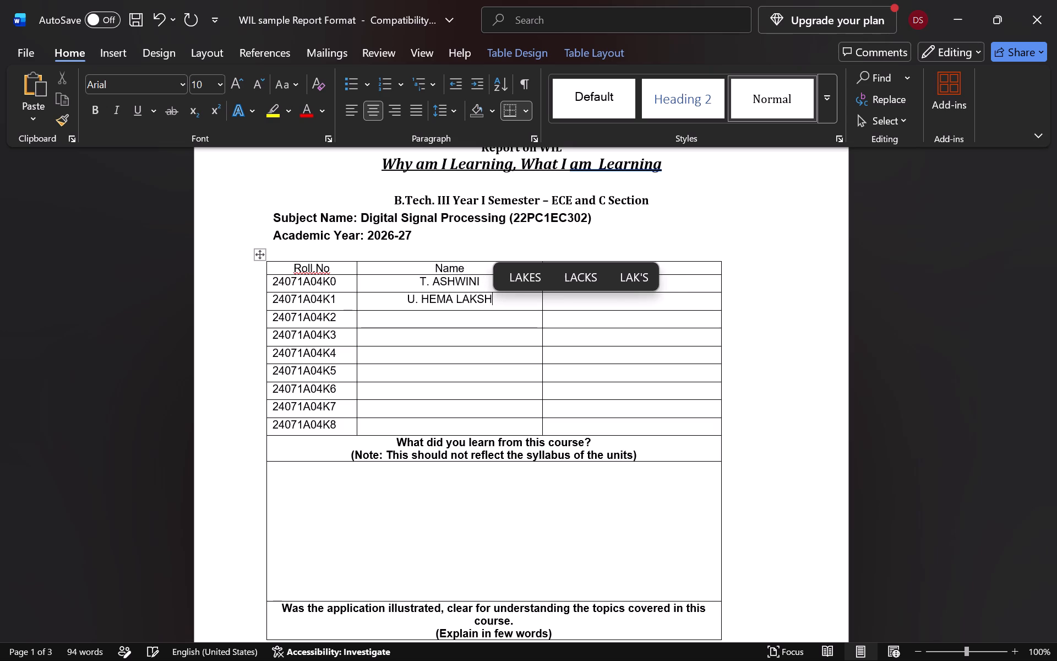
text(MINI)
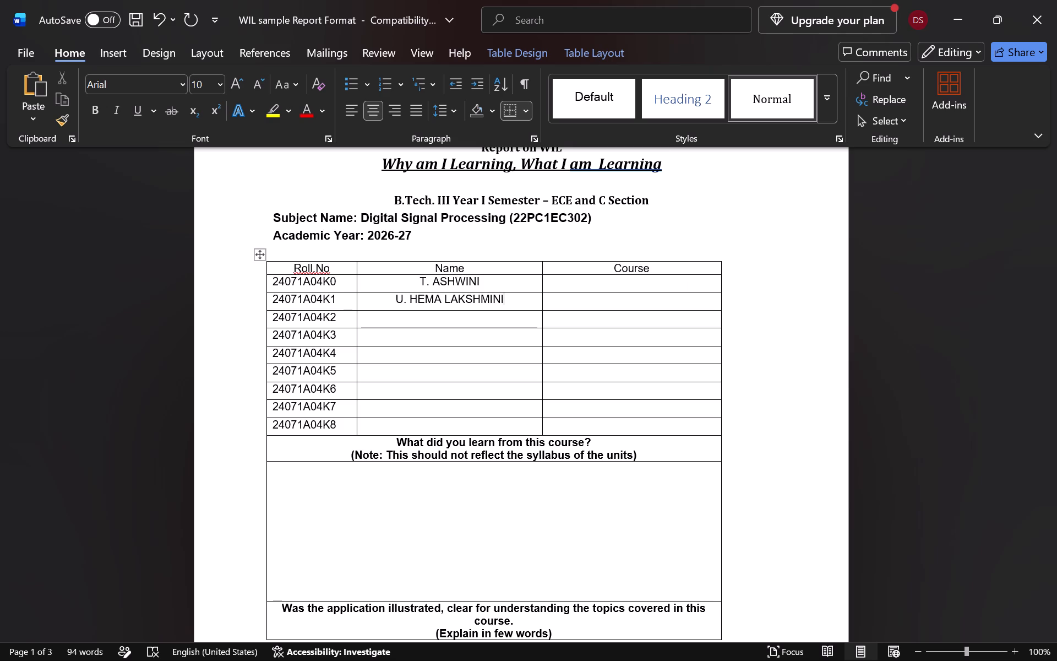
Enter the third student's initial and name in capitals in the Name cell of the third student row.
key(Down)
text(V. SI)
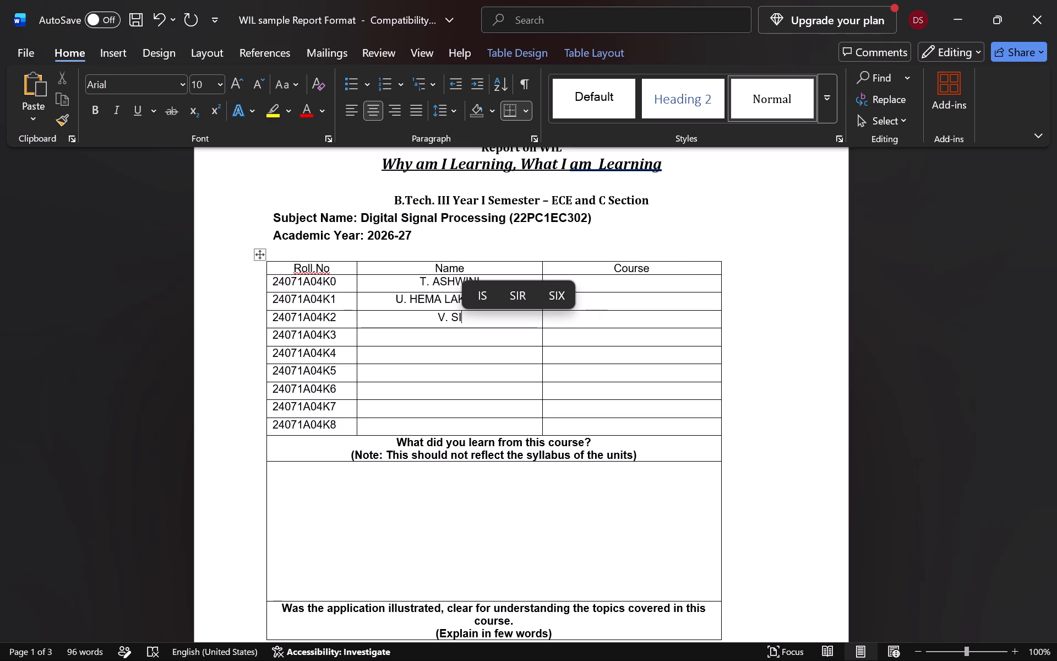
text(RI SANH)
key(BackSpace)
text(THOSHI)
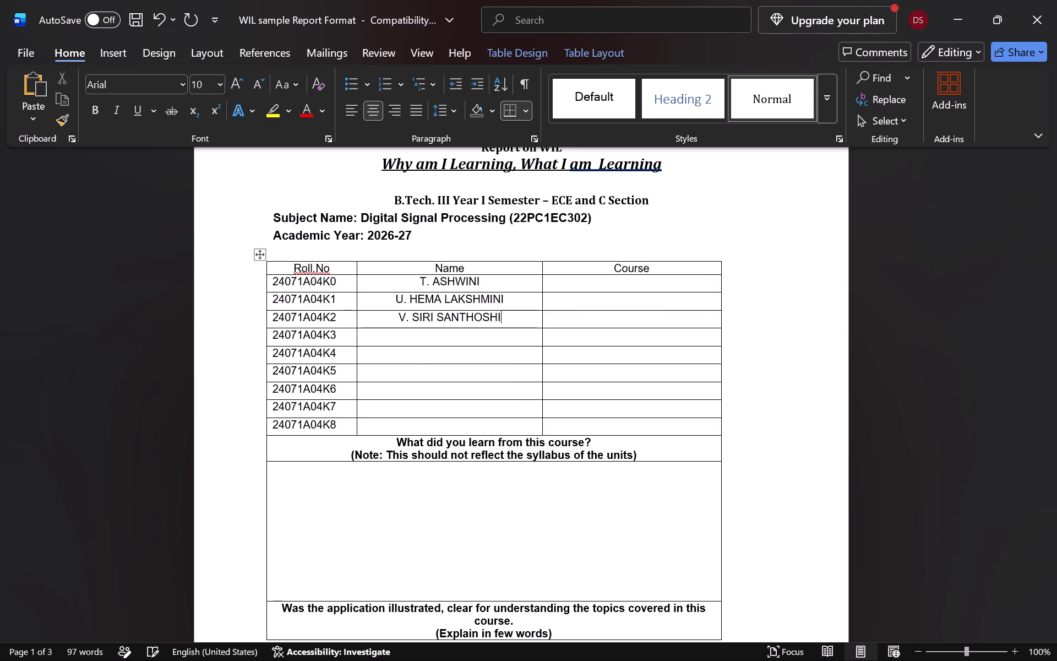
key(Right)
Enter the fourth student's initial and name in capitals in the Name cell of the fourth student row.
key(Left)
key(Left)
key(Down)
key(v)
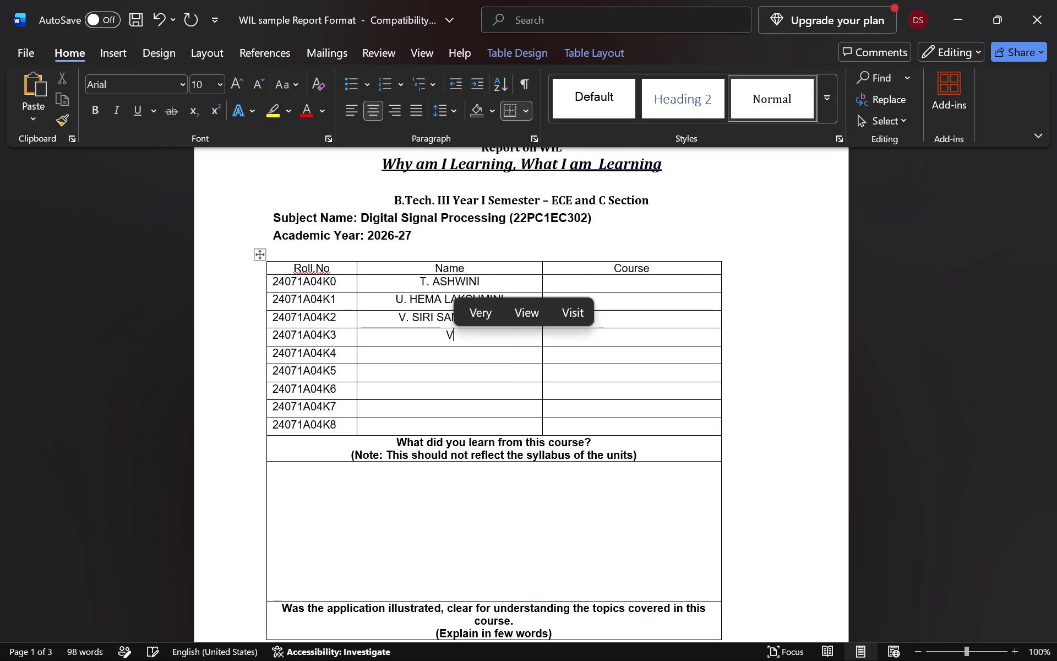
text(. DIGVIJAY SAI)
Enter the fifth student's initial and name in capitals in the Name cell of the fifth student row.
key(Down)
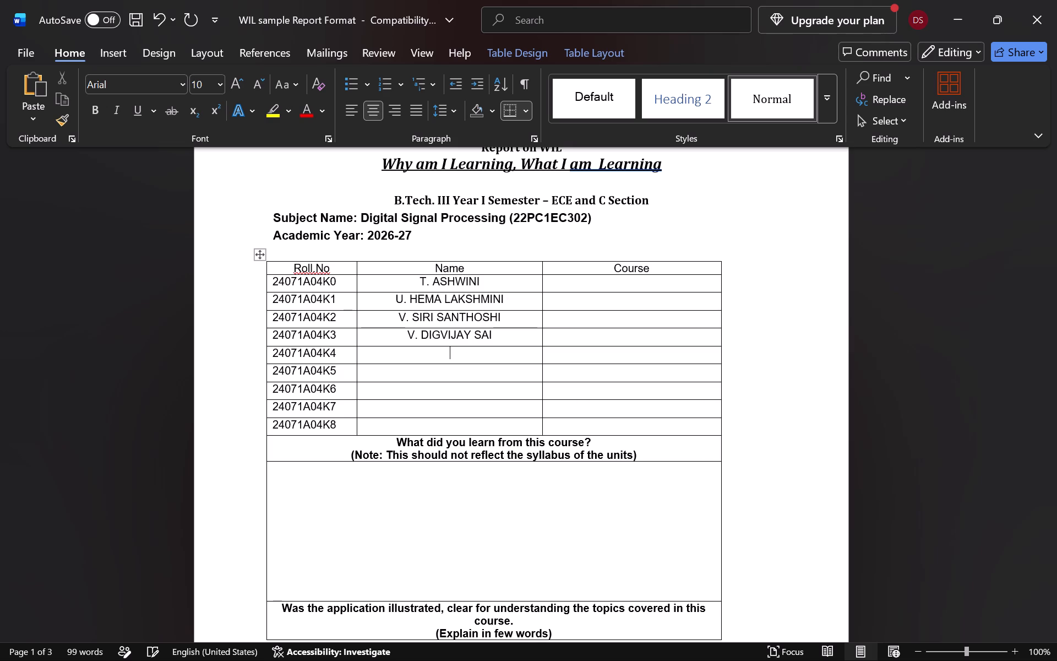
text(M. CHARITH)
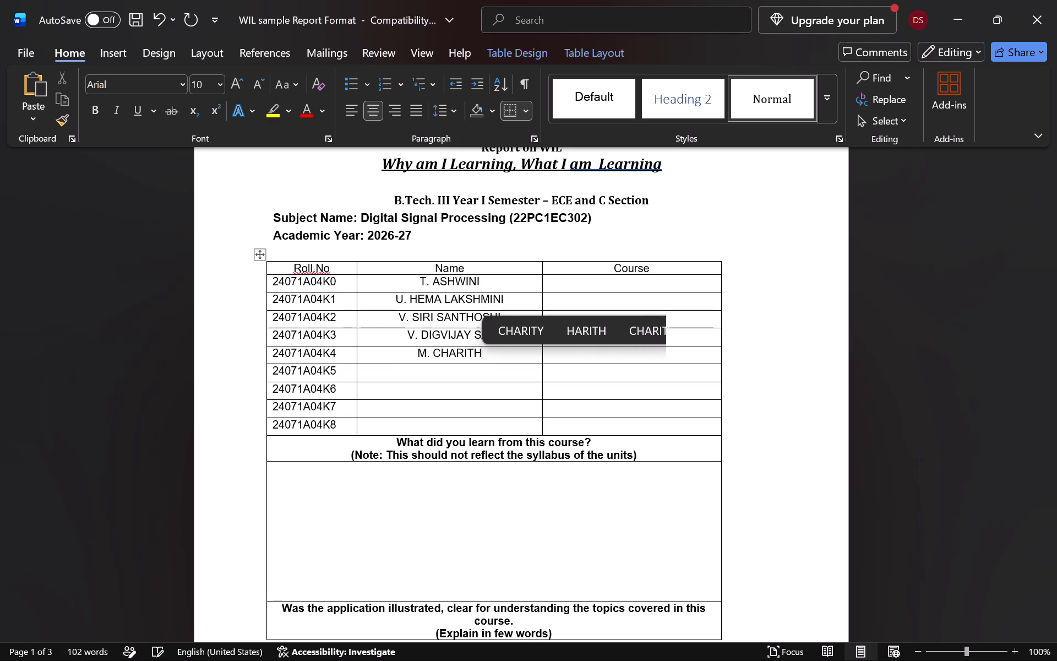
Enter the sixth student's initial and name in capitals in the Name cell of the sixth student row.
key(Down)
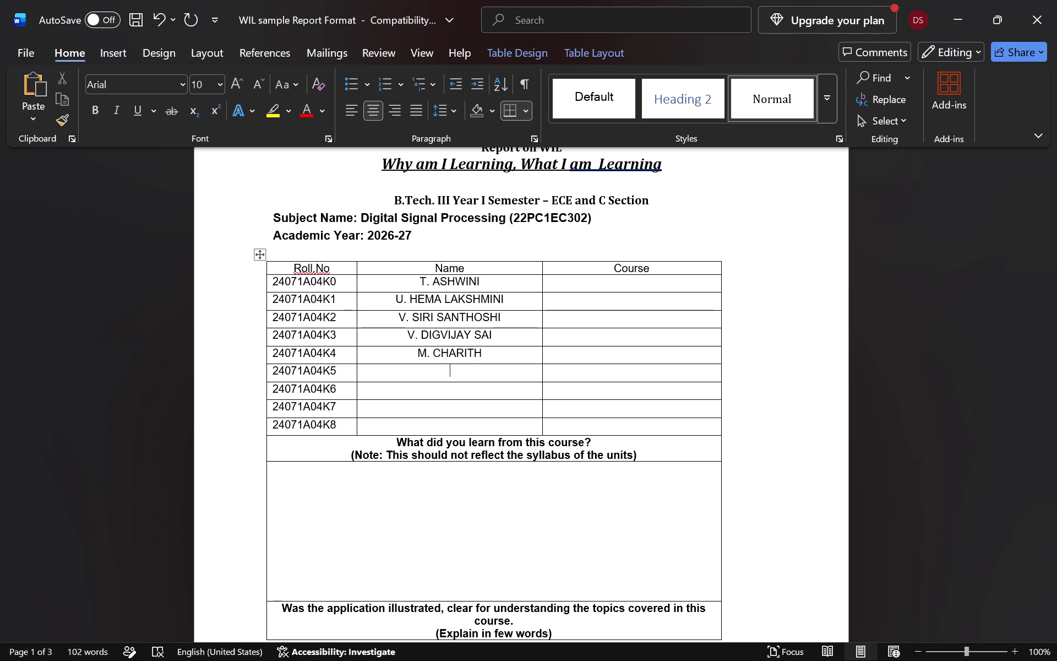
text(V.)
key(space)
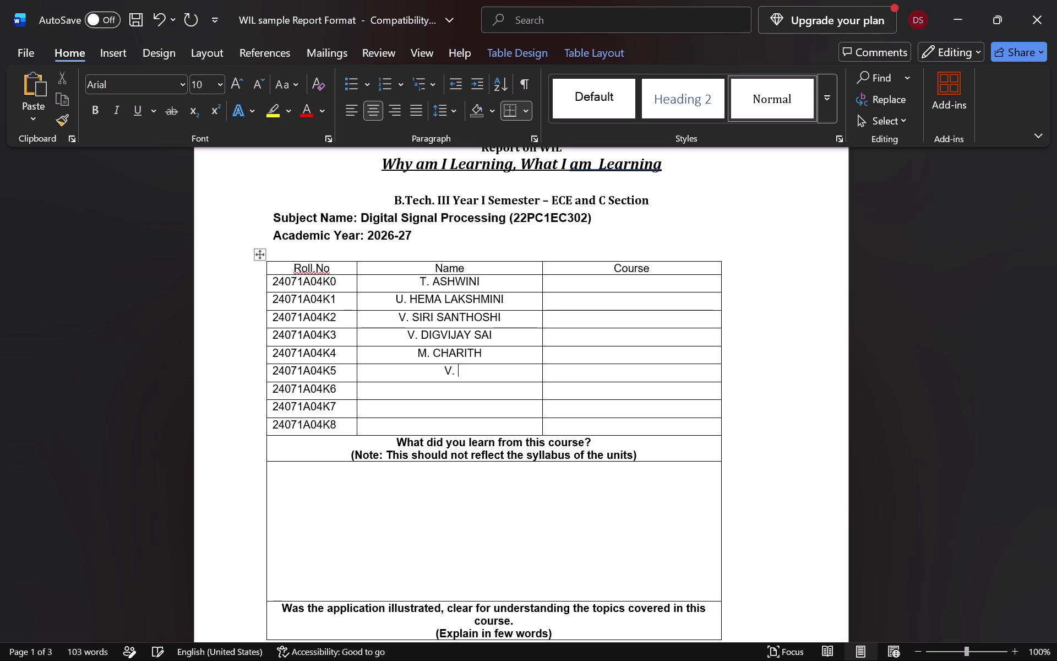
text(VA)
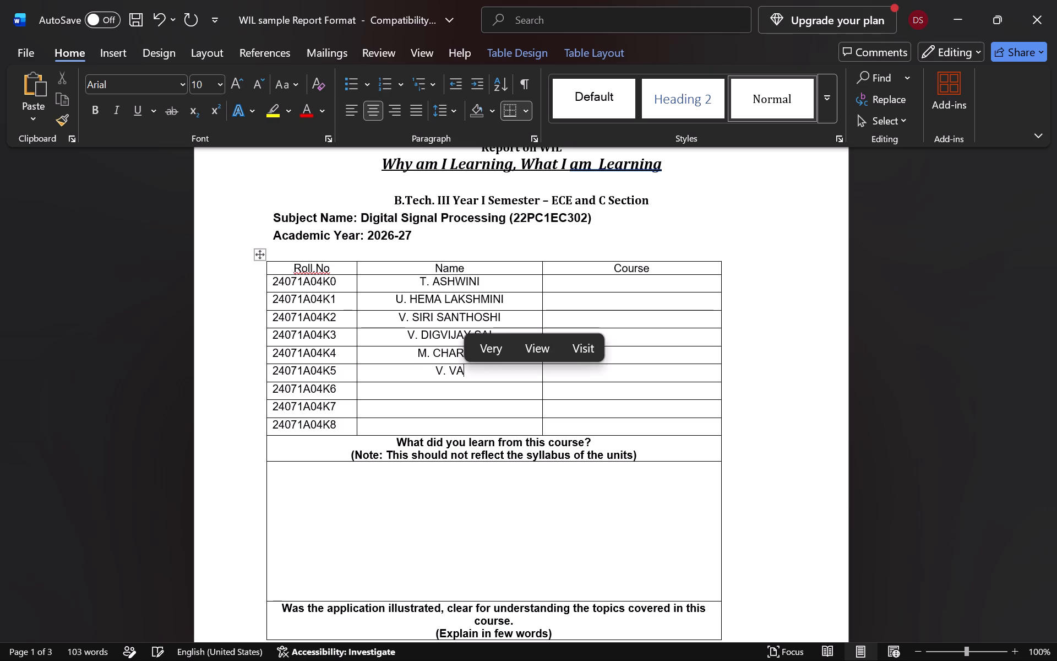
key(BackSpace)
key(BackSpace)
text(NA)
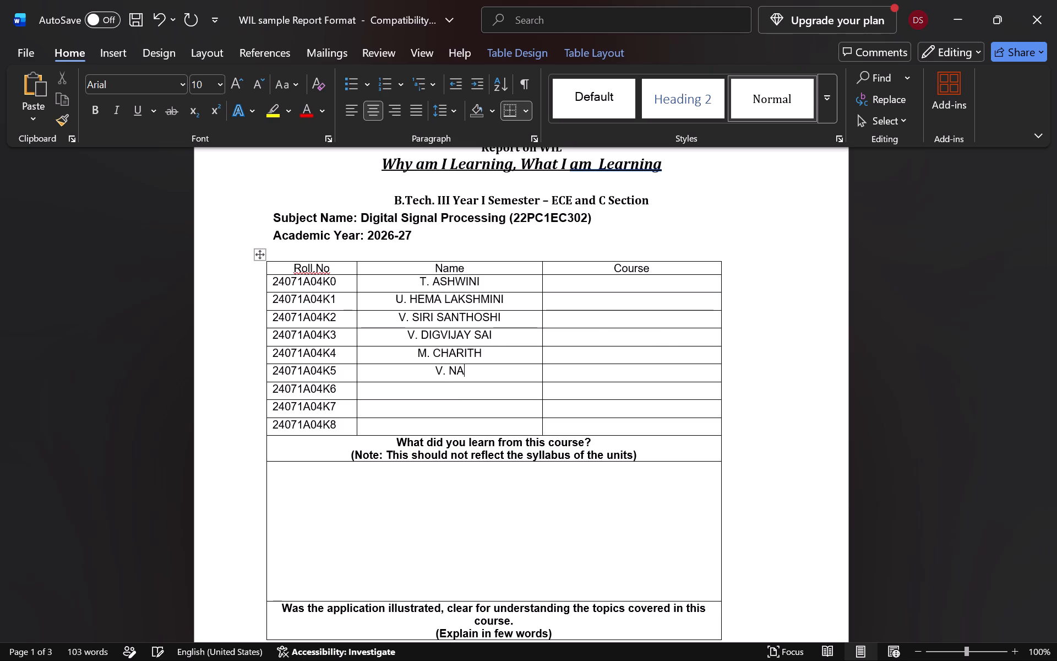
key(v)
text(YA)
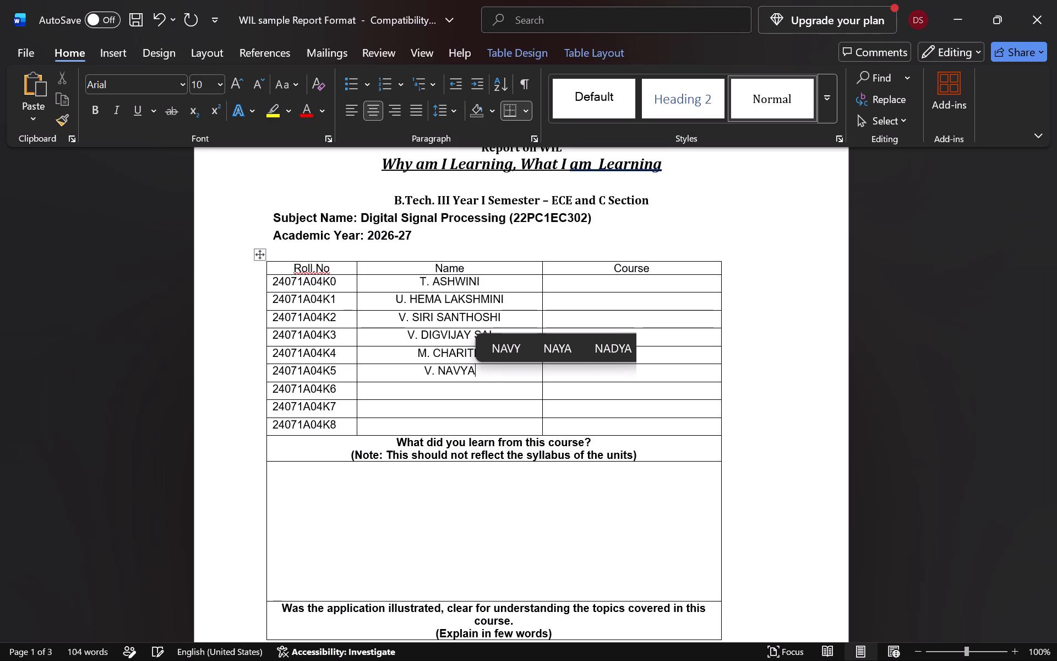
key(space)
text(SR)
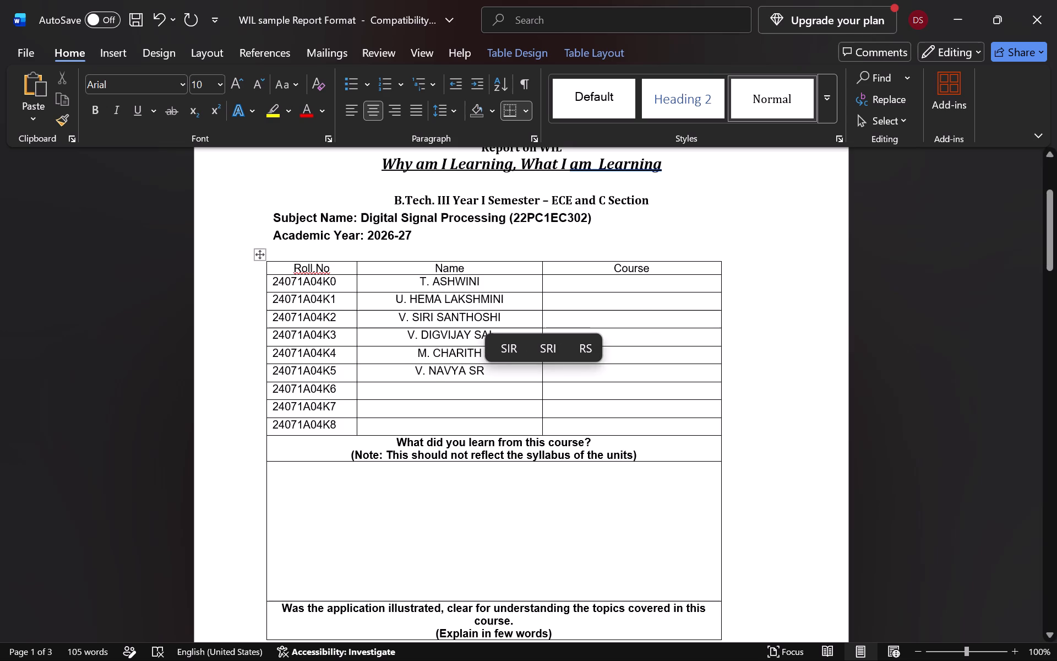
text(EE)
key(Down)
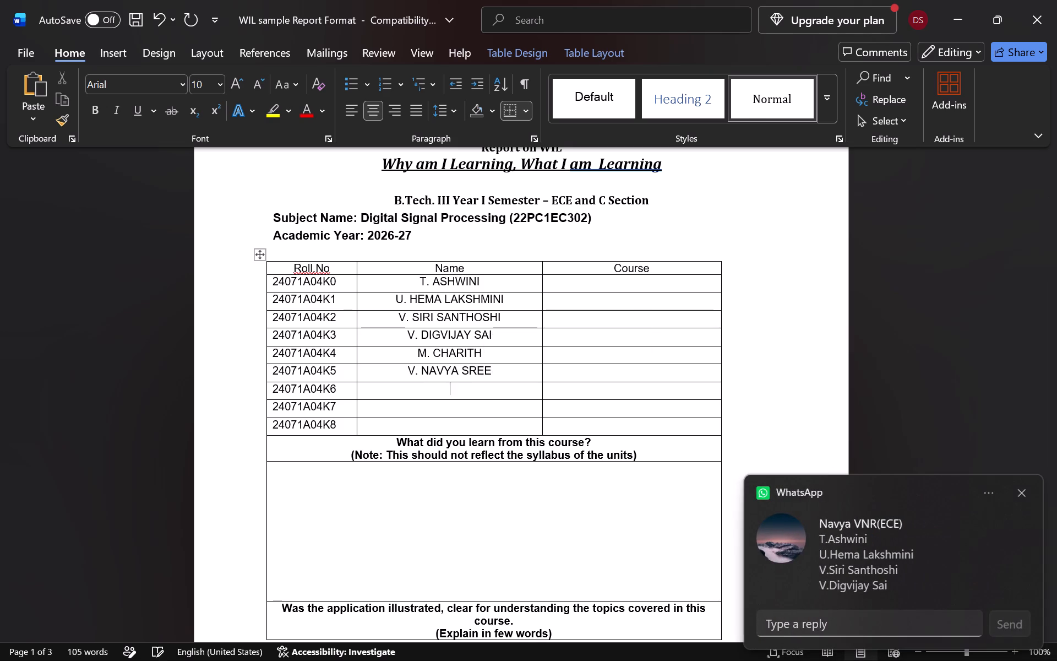
Switch to WhatsApp by opening the incoming message that lists the students' names.
click(848, 587)
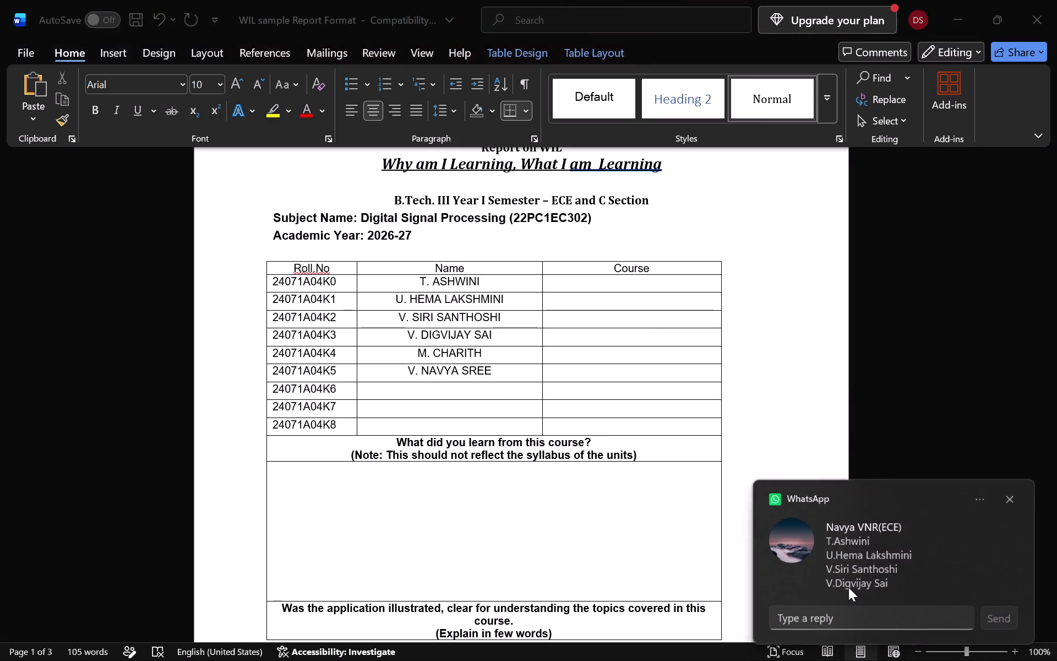
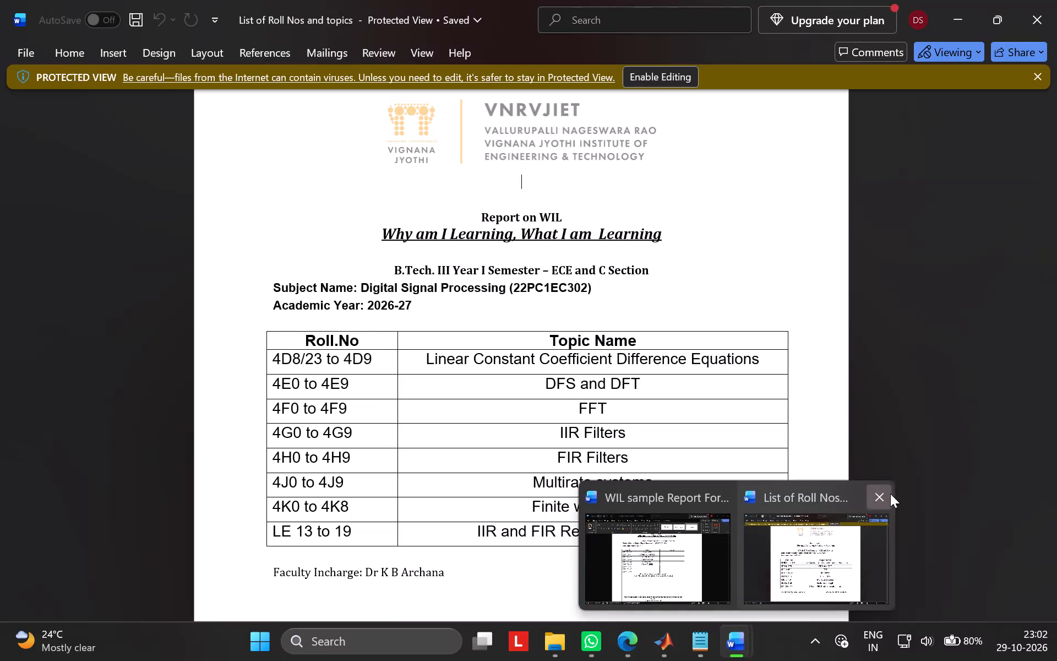
Close the List of Roll Nos and topics document and return to the WIL sample Report Format document.
click(891, 491)
click(715, 584)
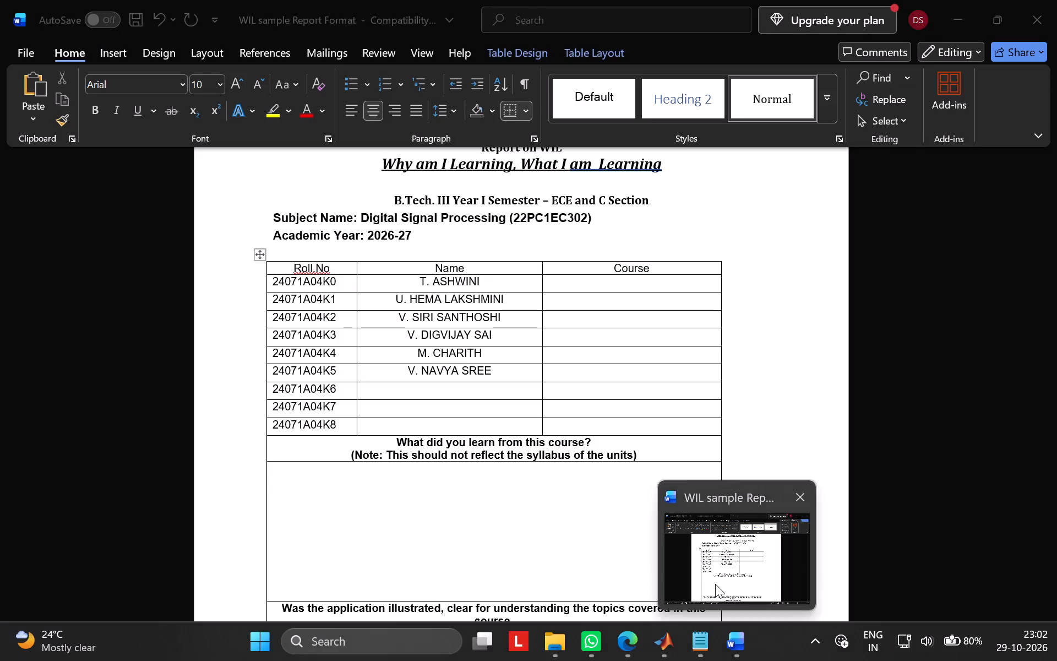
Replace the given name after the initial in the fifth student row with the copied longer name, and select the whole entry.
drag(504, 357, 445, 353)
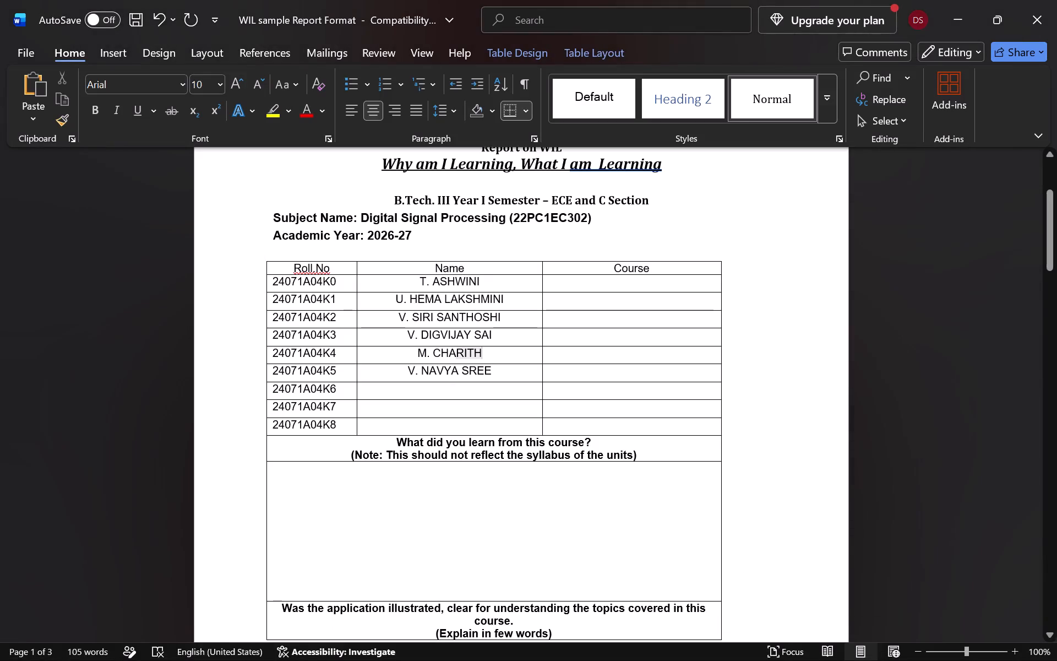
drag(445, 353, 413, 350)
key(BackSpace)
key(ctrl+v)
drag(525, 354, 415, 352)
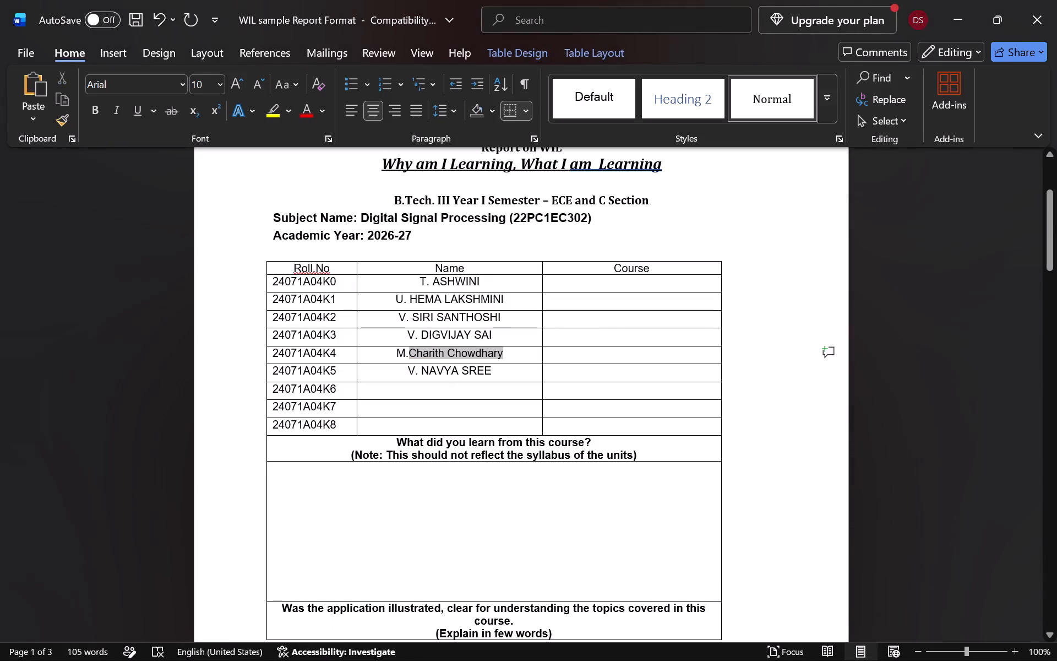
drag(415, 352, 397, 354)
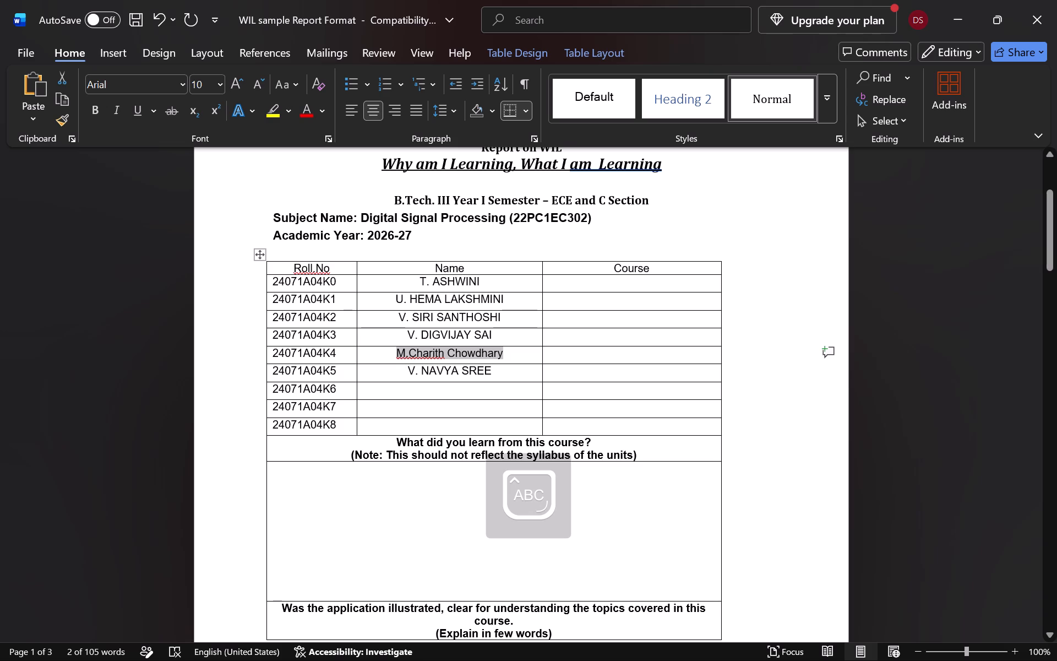
click(506, 348)
key(BackSpace)
key(BackSpace)
key(BackSpace)
key(BackSpace)
key(BackSpace)
key(BackSpace)
key(BackSpace)
key(BackSpace)
key(BackSpace)
key(BackSpace)
key(BackSpace)
key(BackSpace)
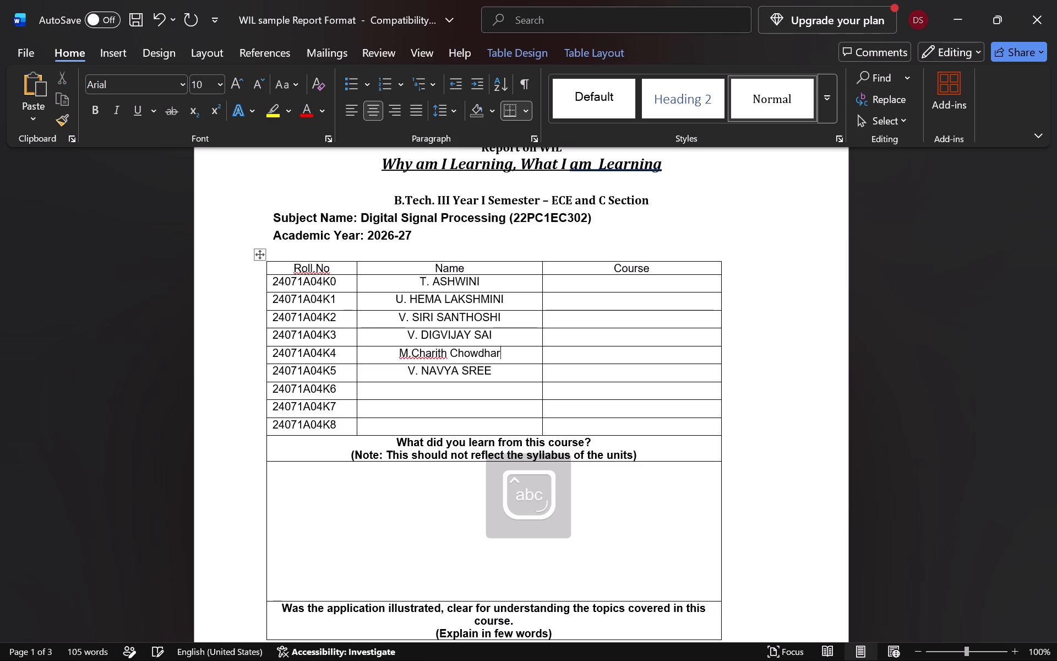
key(BackSpace)
key(BackSpace)
key(BackSpace)
key(BackSpace)
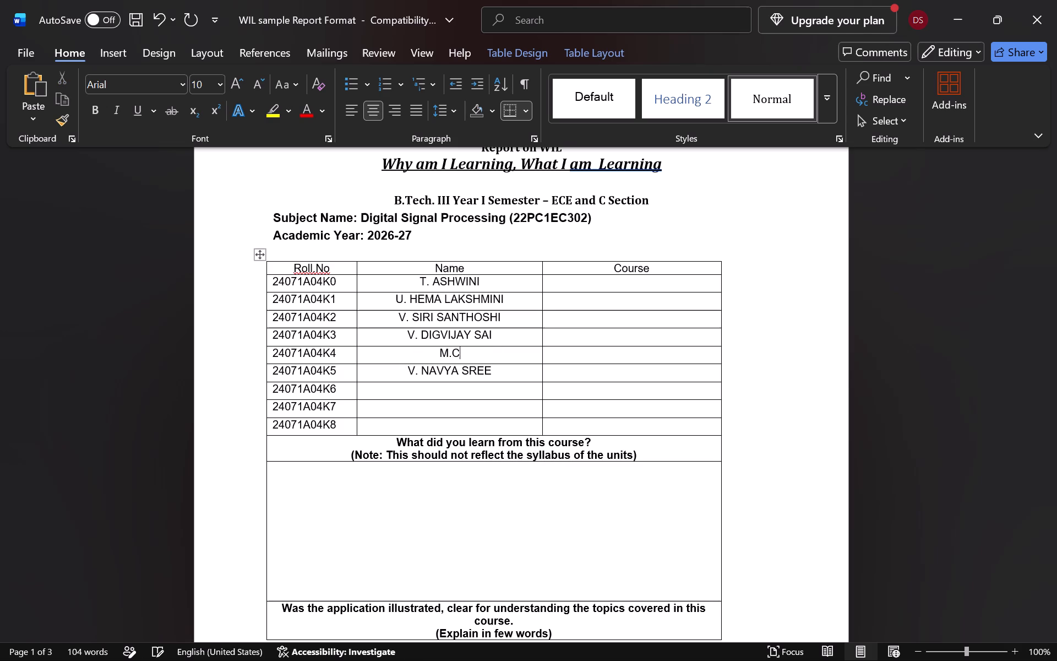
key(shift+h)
key(BackSpace)
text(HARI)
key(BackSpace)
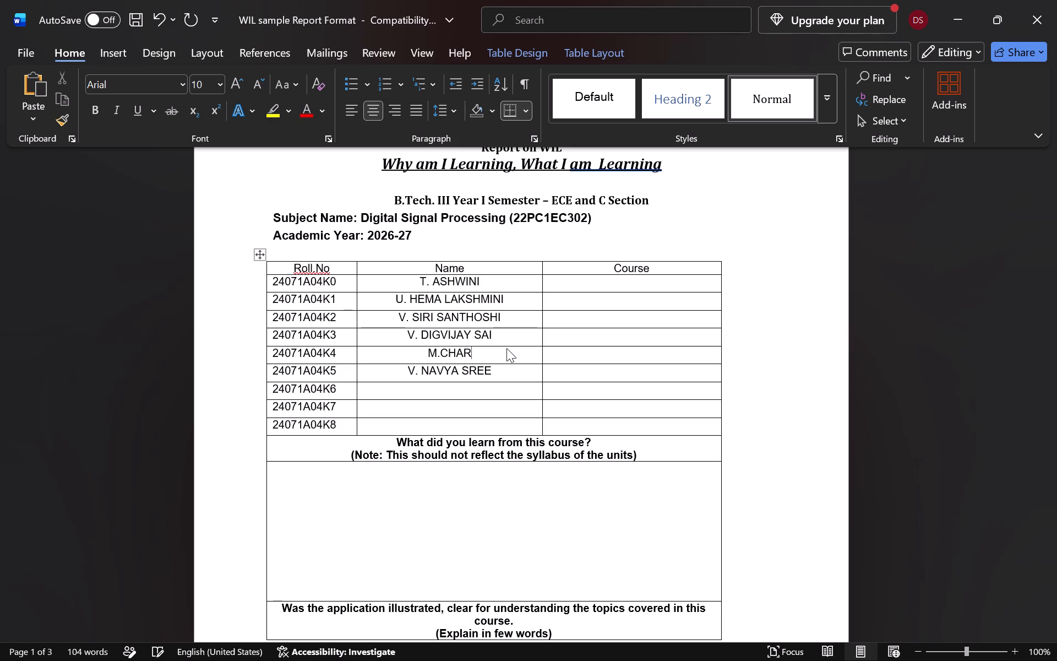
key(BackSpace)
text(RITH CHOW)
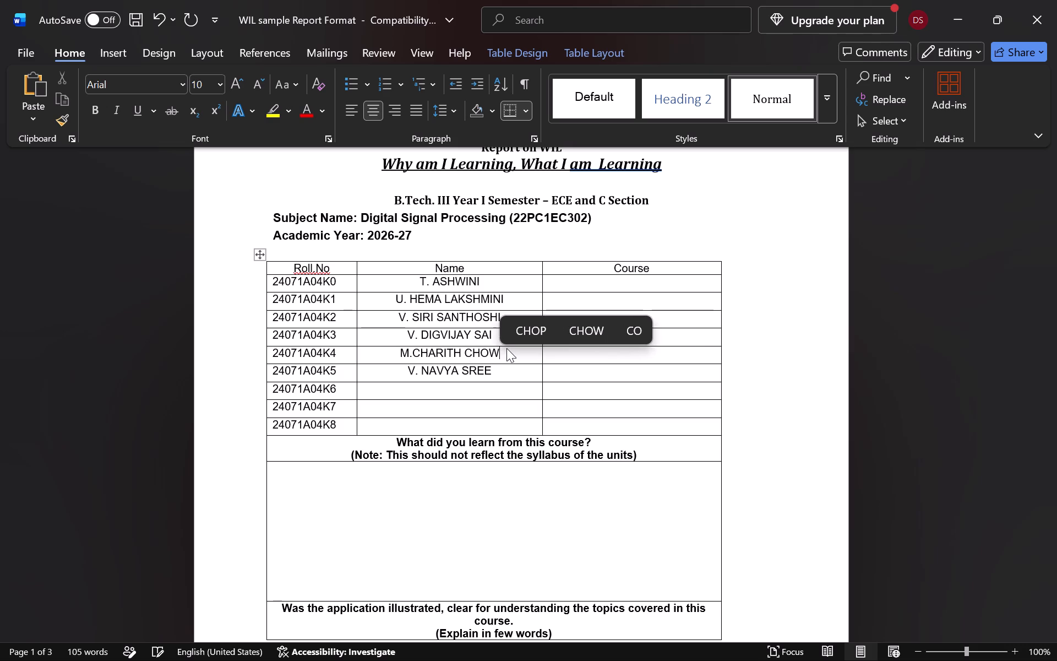
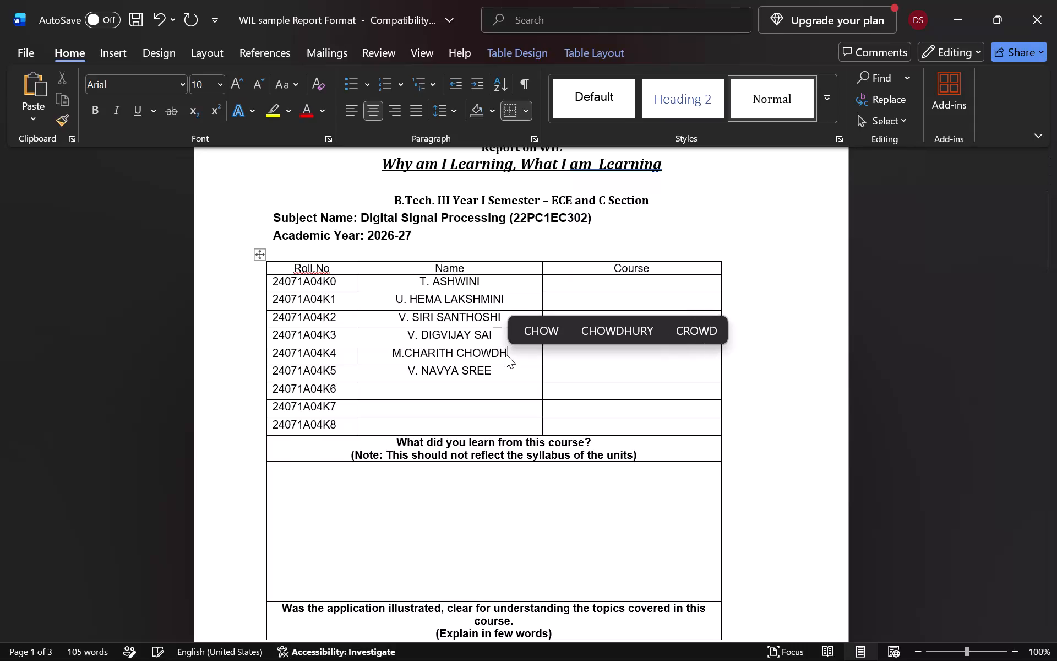
Complete the surname in the fifth student row's Name cell by adding the ending ARY in capitals.
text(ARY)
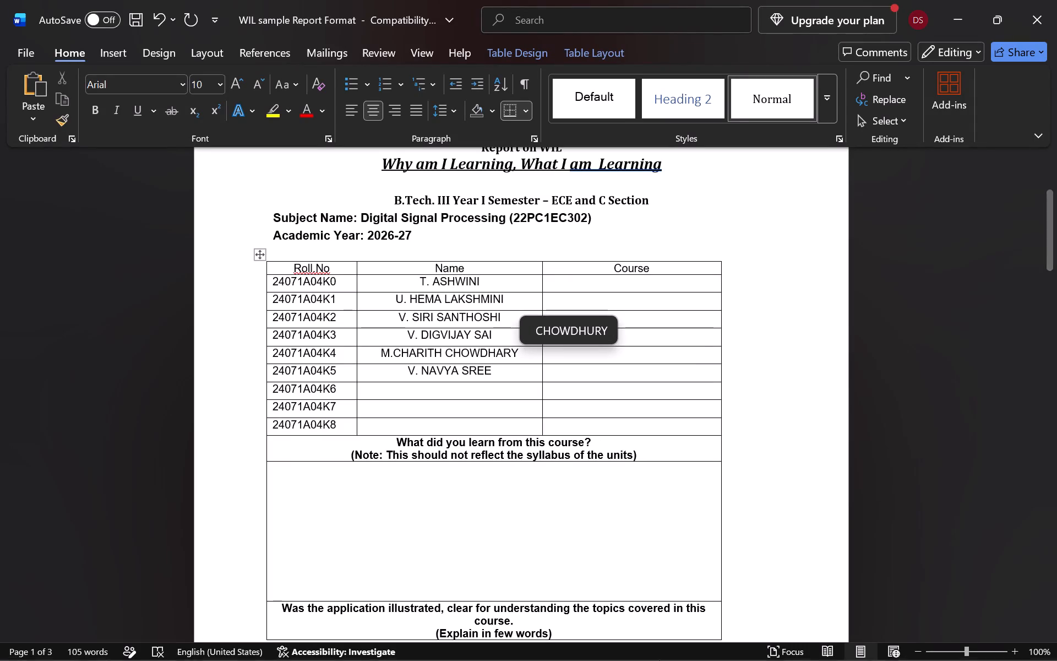
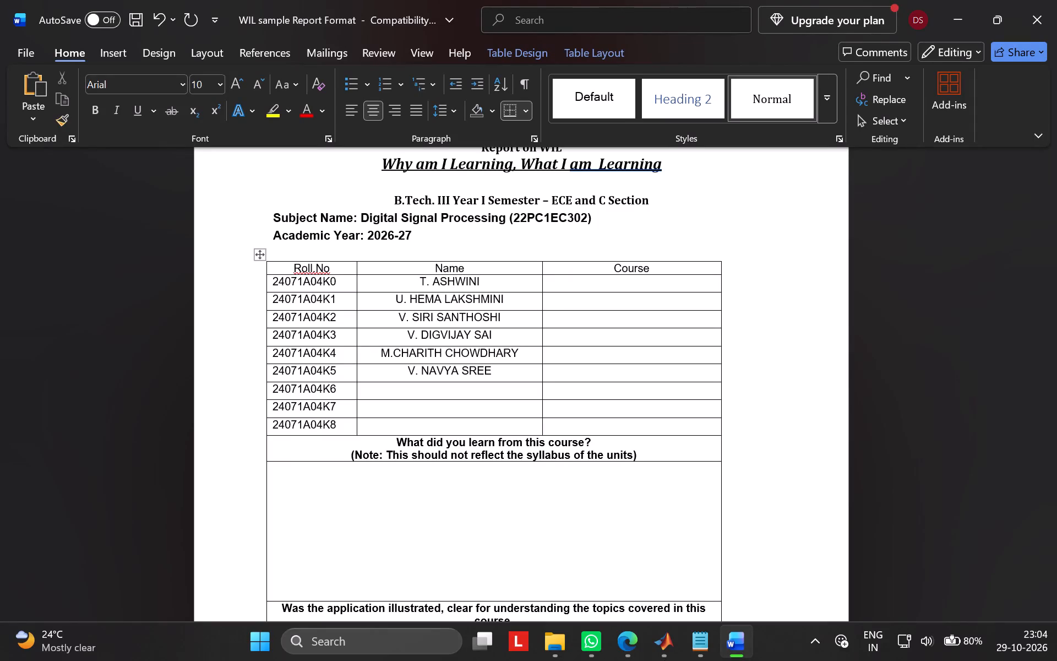
Enter the initials and names in capitals in the Name cells of the last three student rows.
click(437, 397)
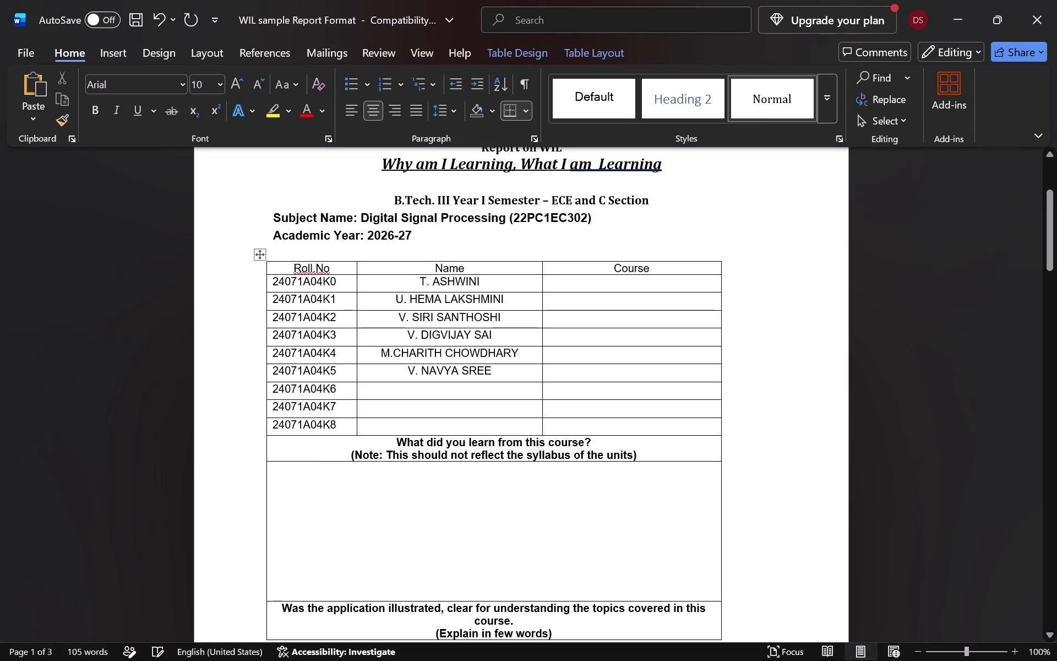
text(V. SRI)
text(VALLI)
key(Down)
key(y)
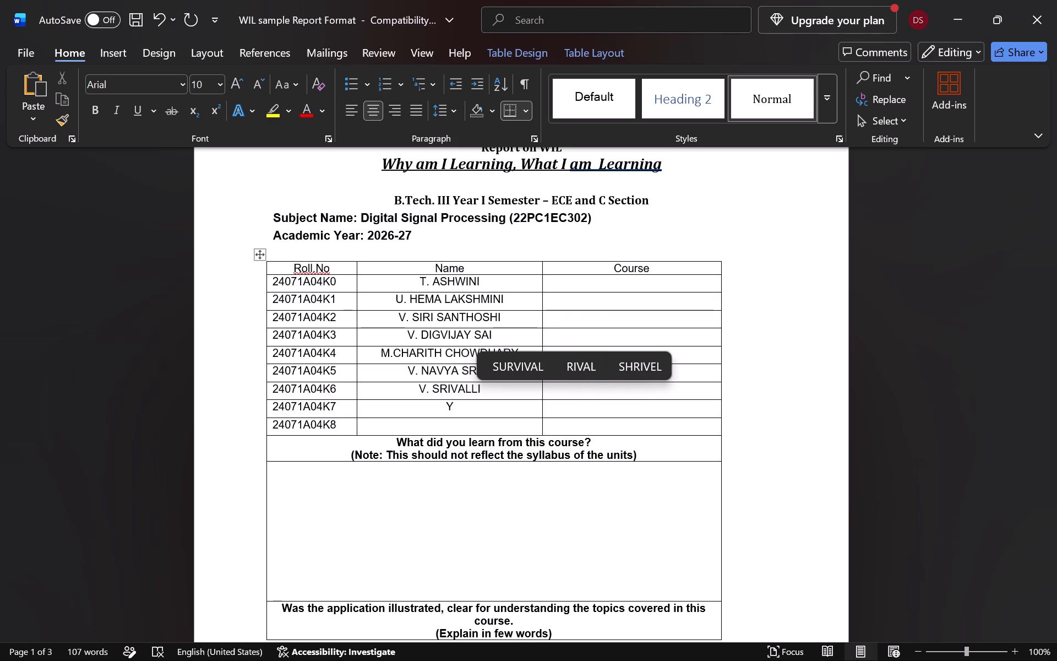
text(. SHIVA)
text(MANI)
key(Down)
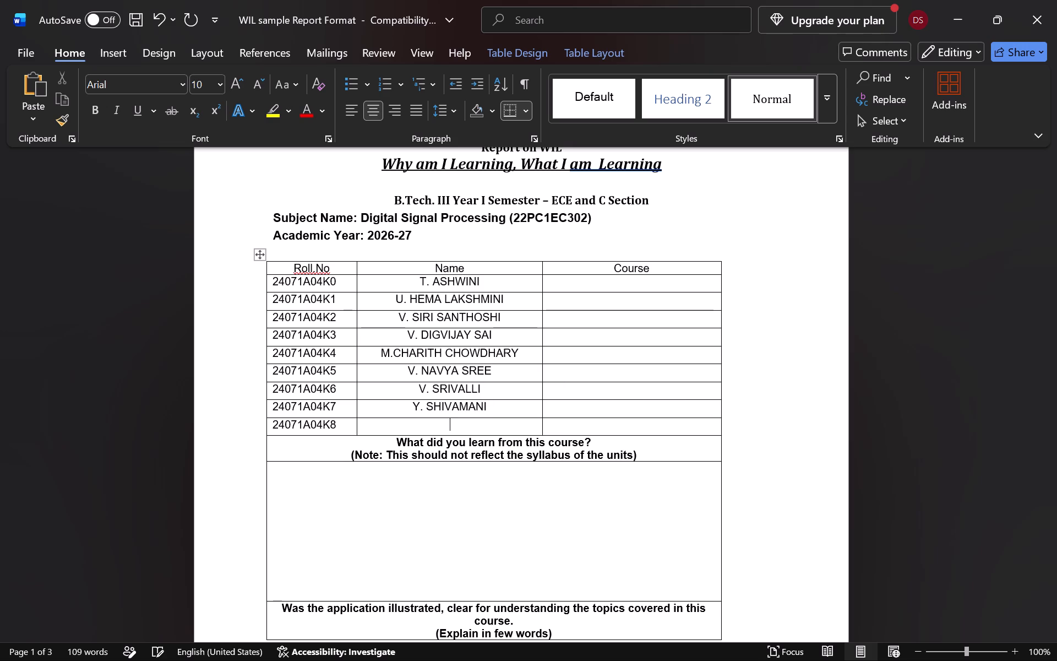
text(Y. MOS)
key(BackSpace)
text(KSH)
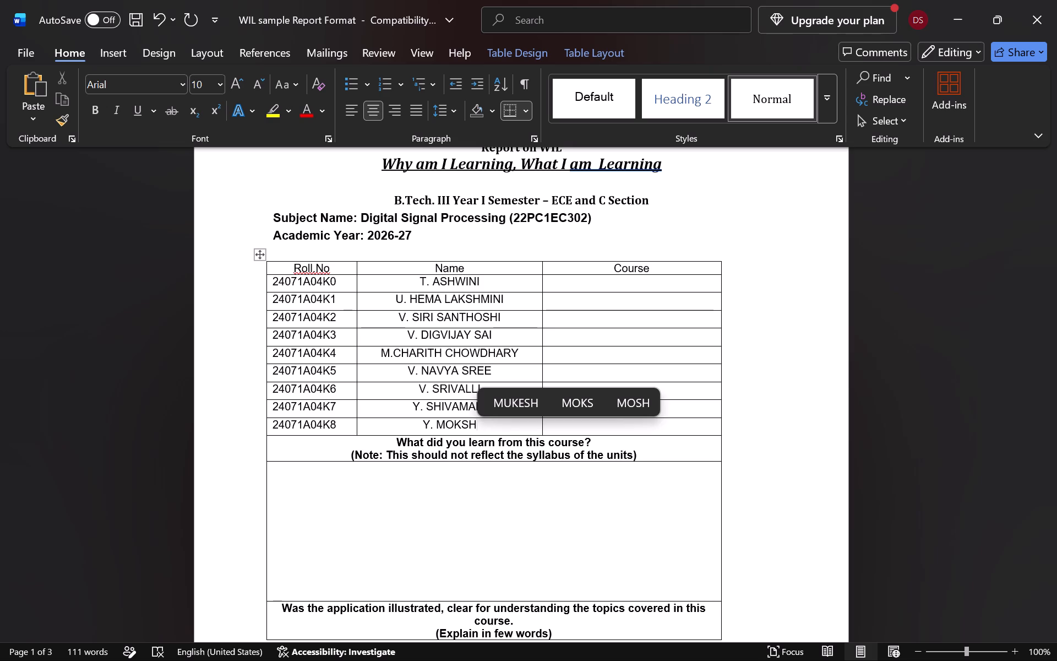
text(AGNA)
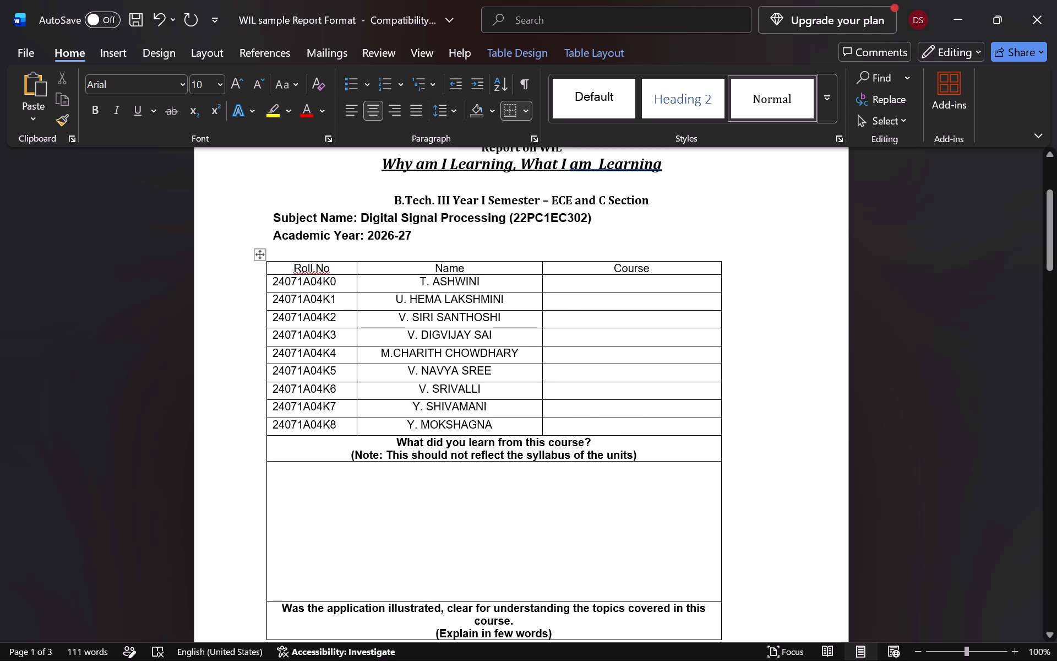
Open the List of Roll Nos and topics document from the Downloads folder and check the topic for 4K0 to 4K8.
click(584, 279)
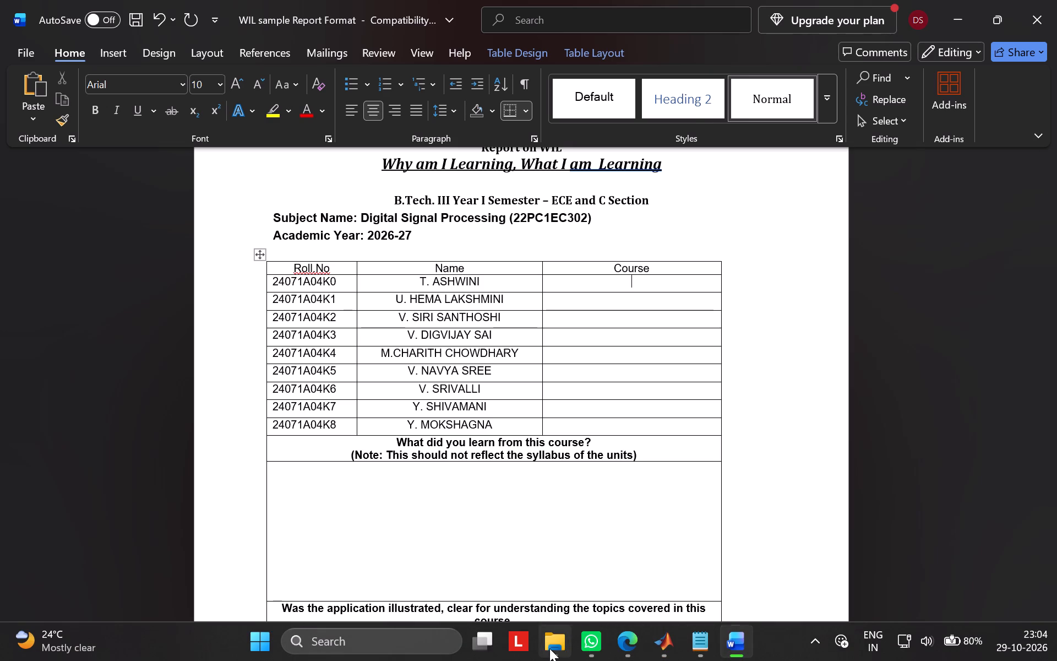
click(549, 648)
double_click(237, 182)
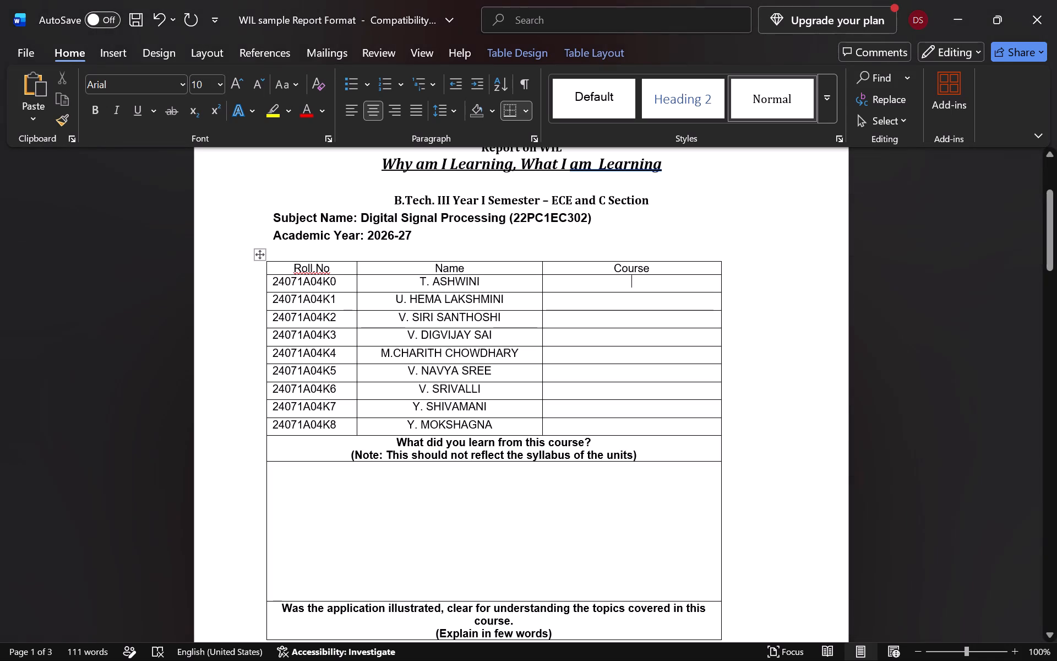
click(555, 647)
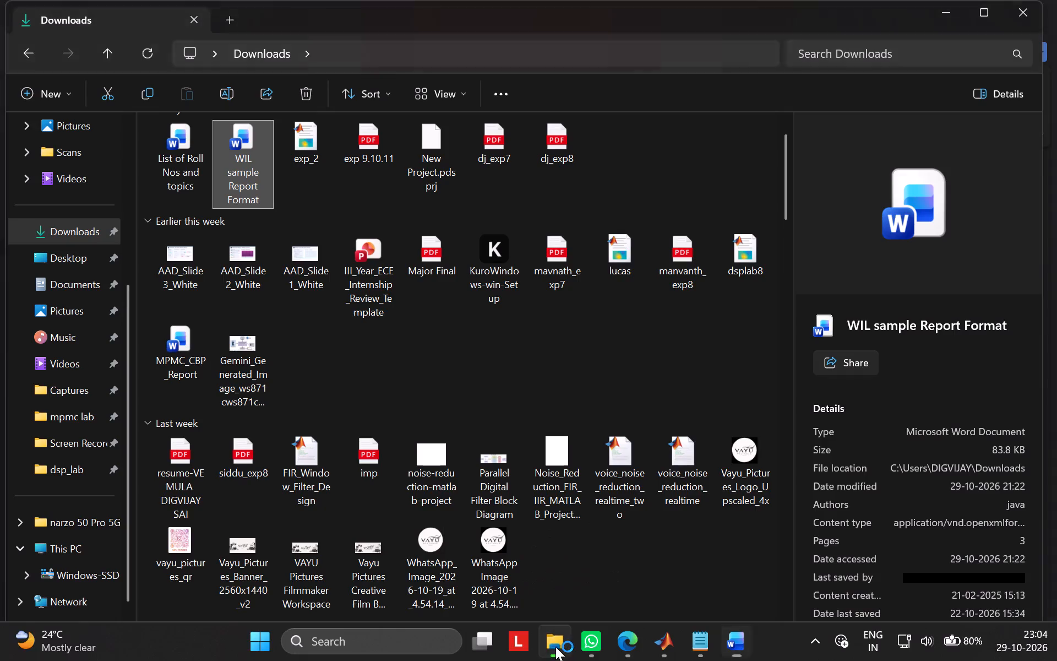
double_click(196, 175)
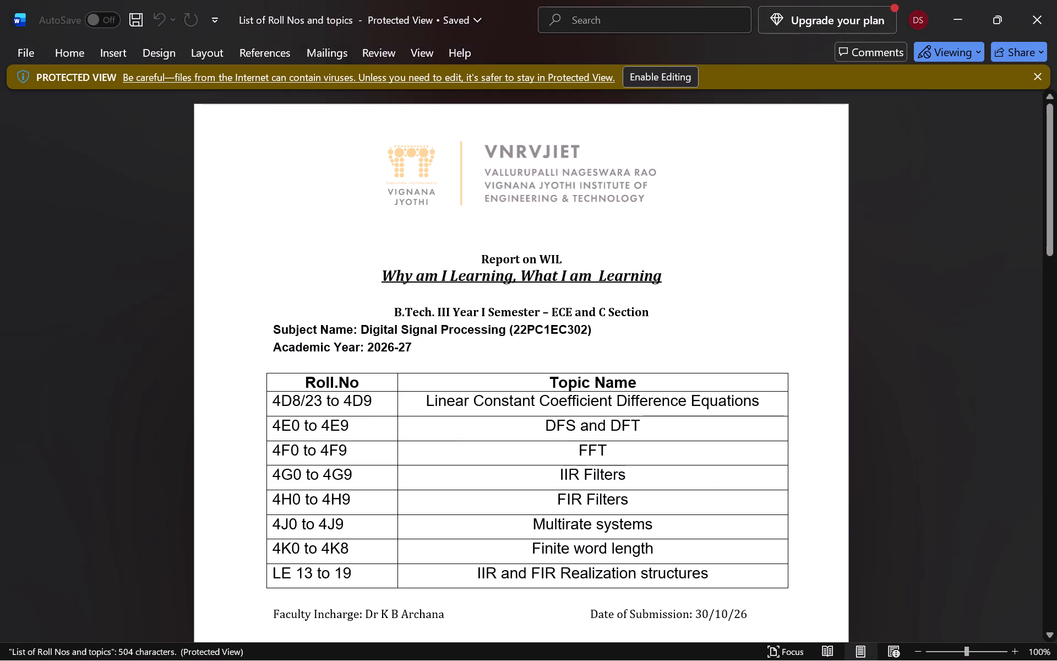
scroll(613, 511, down, 1)
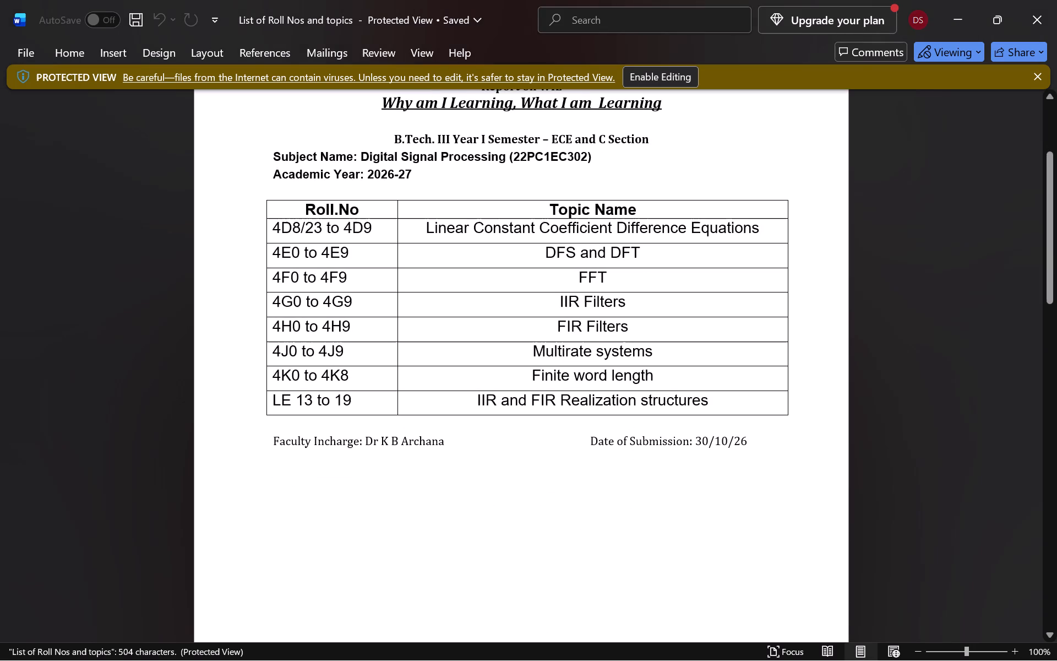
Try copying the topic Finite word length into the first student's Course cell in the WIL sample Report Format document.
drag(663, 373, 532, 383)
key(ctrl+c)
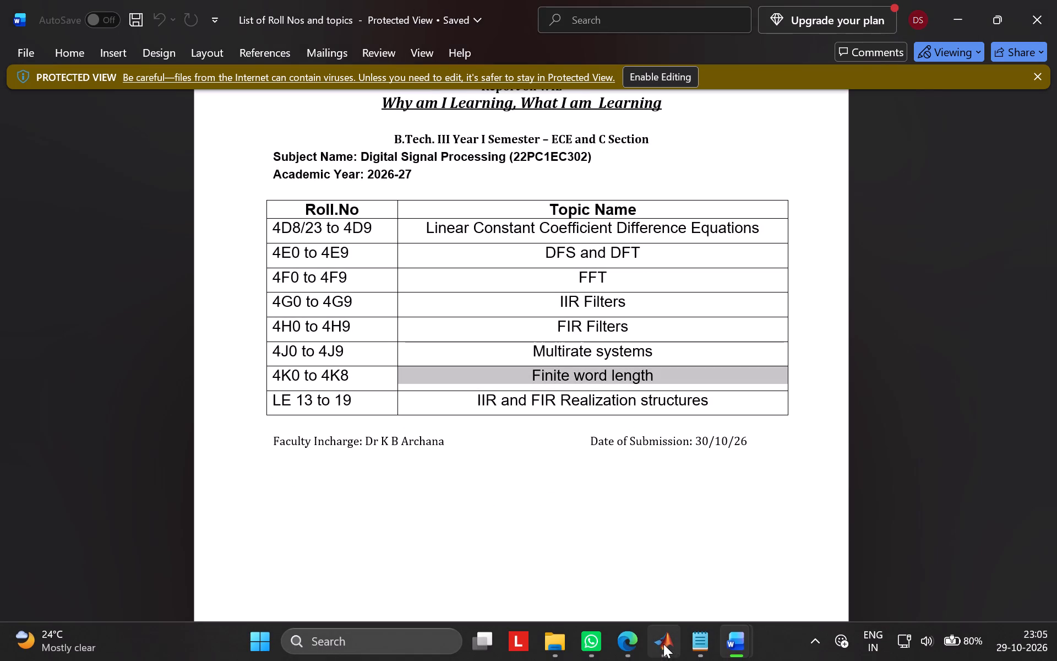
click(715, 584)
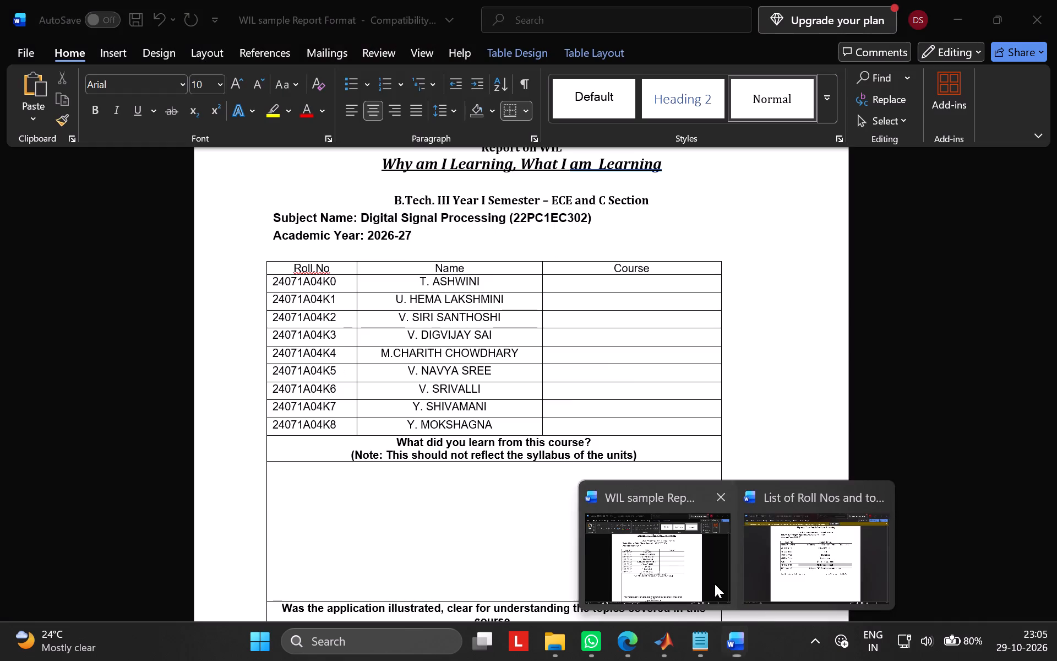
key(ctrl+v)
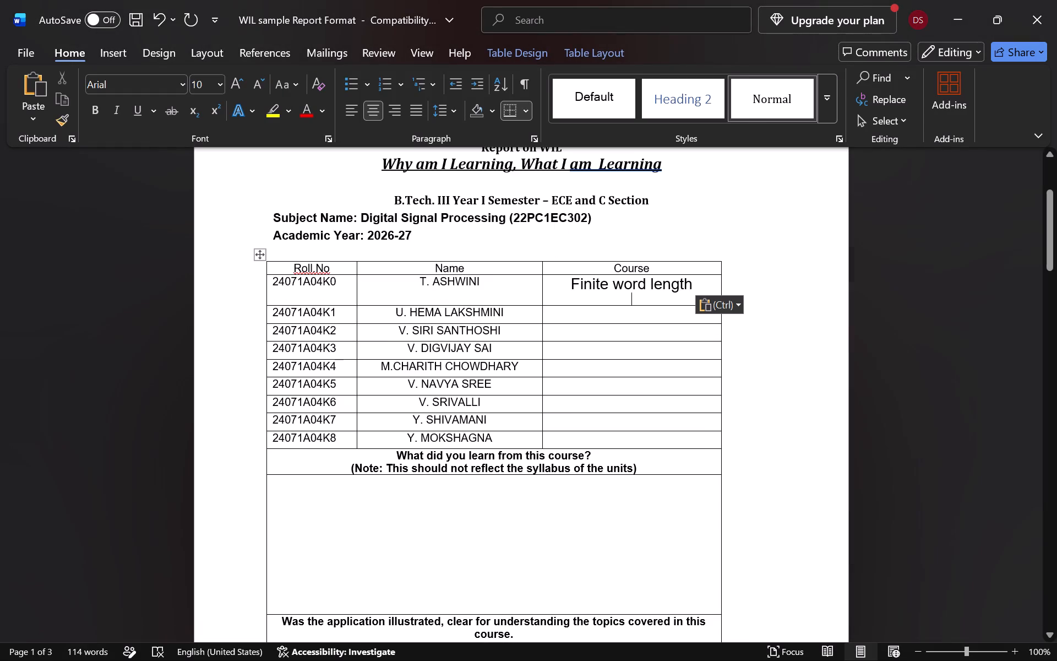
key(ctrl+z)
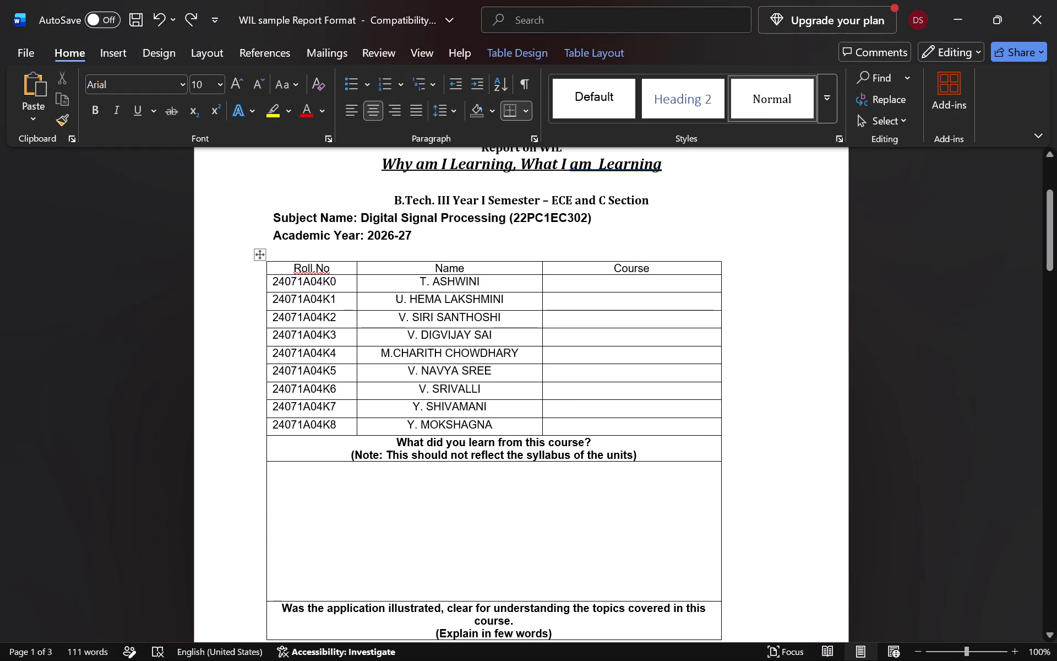
Enter FINITE WORD LENGTH in the first student's Course cell.
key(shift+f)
key(BackSpace)
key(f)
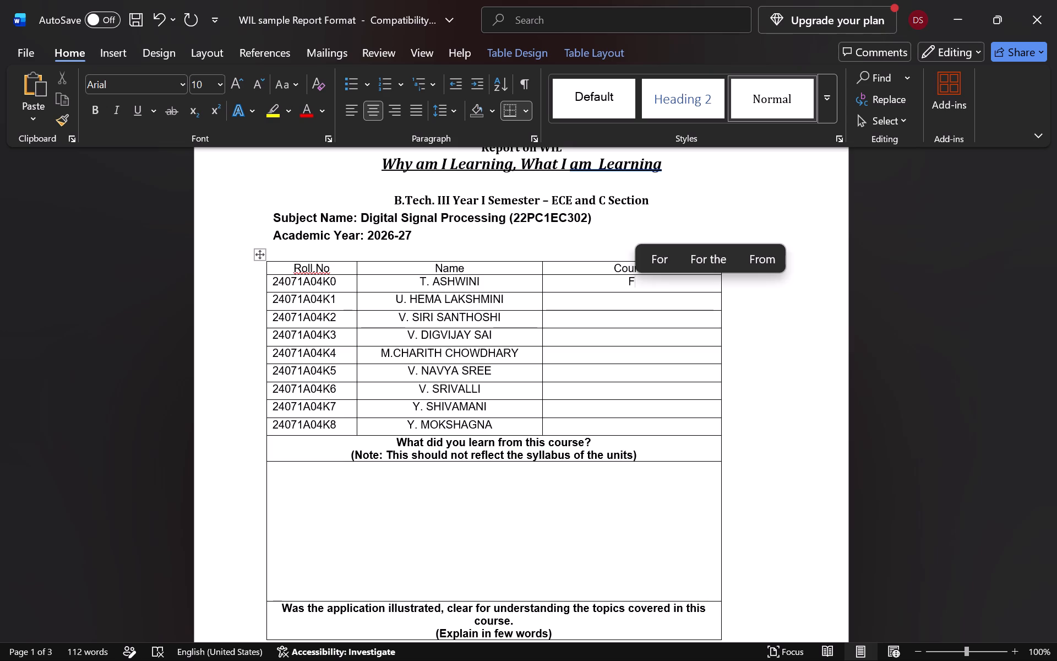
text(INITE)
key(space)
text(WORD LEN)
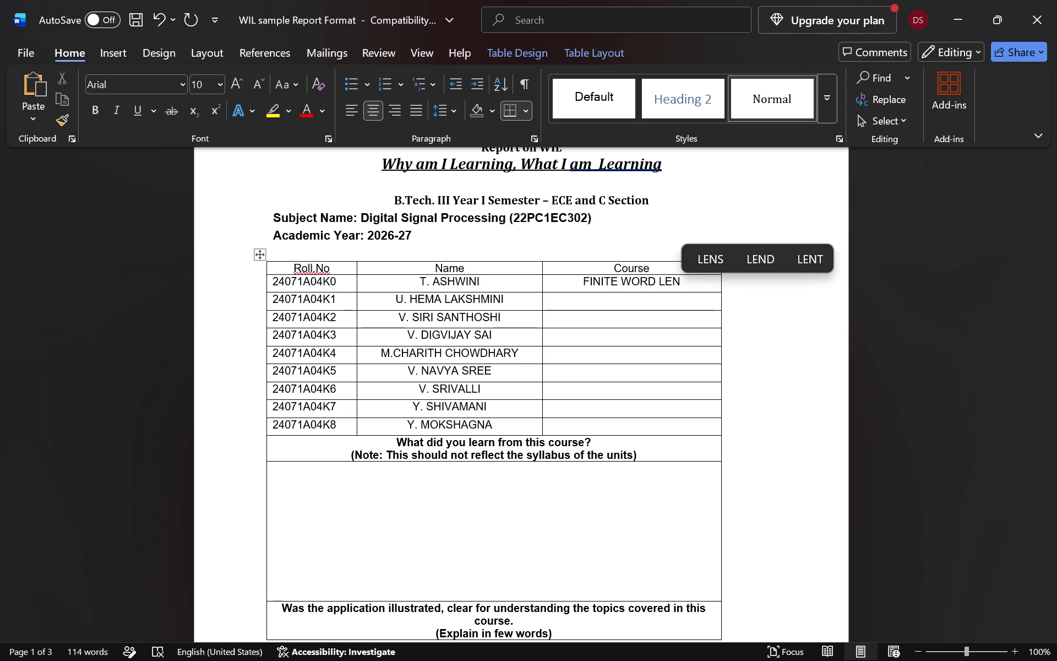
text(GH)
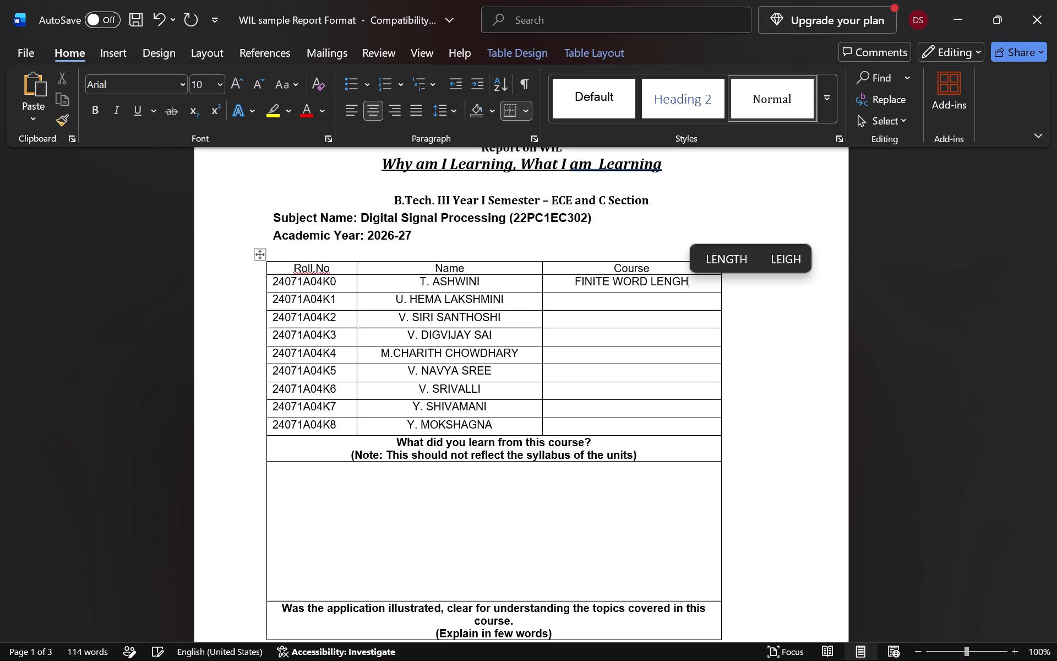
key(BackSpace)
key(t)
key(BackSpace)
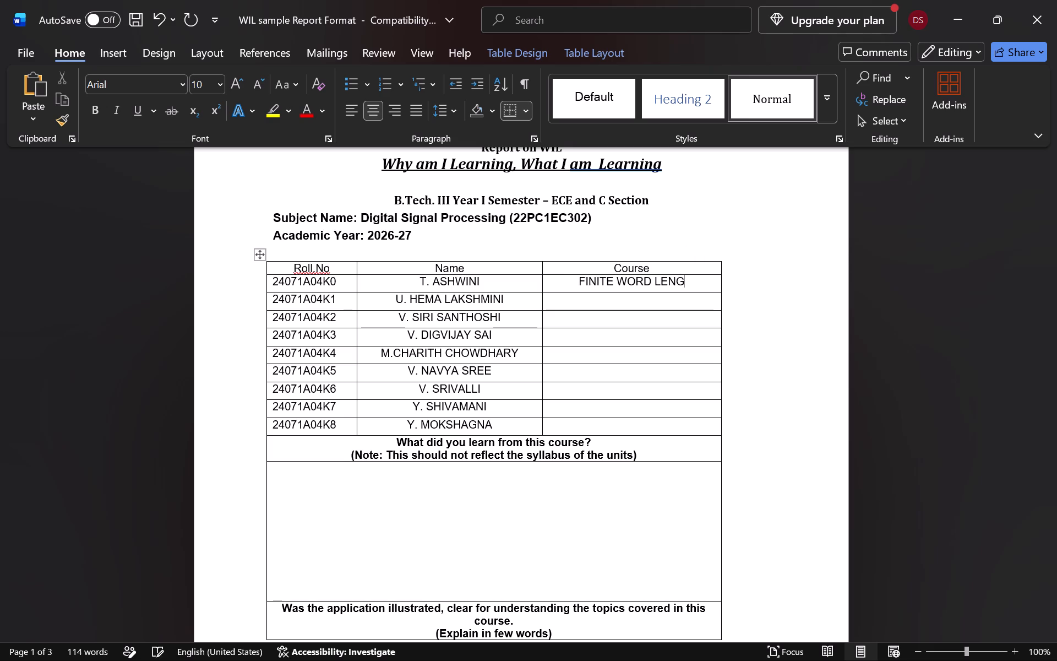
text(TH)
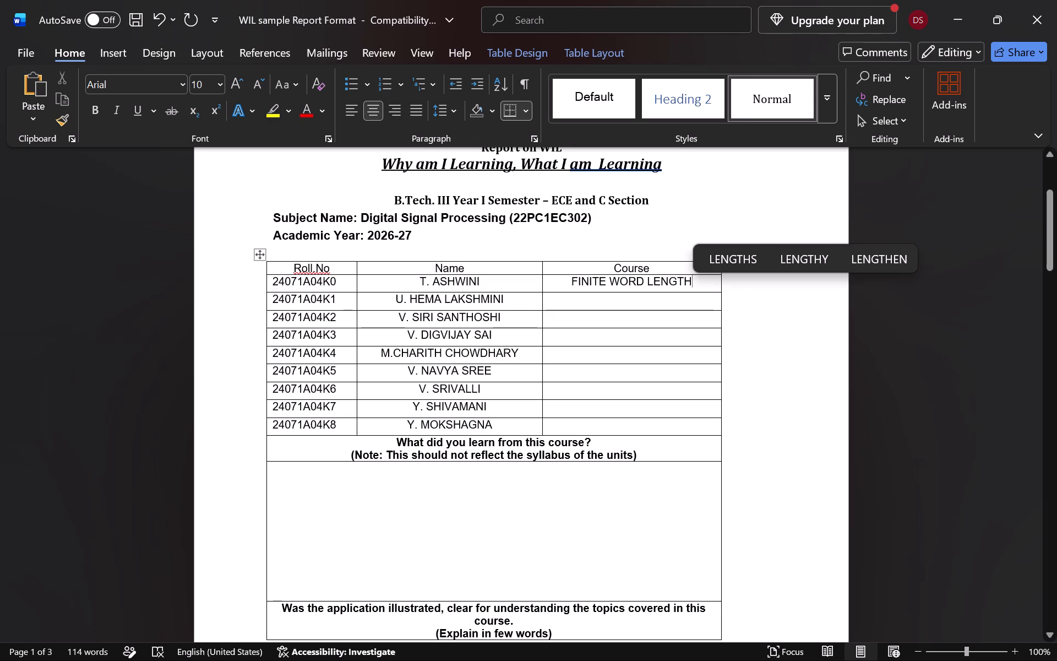
Copy FINITE WORD LENGTH from the first student's Course cell into the Course cells of the remaining eight student rows.
drag(696, 286, 574, 279)
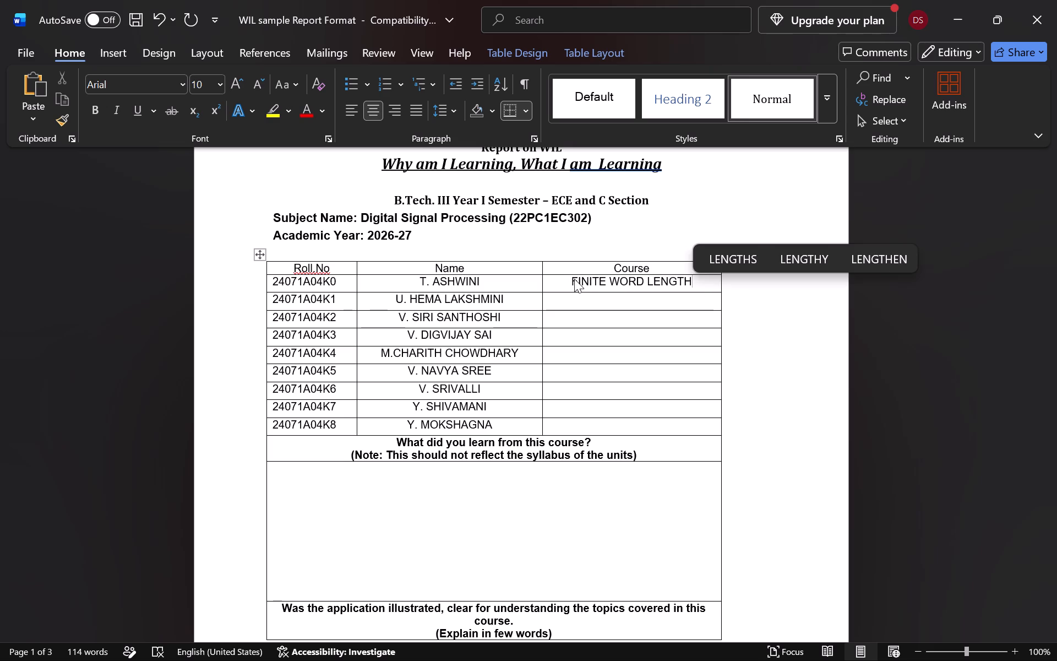
drag(574, 279, 573, 279)
drag(573, 279, 690, 284)
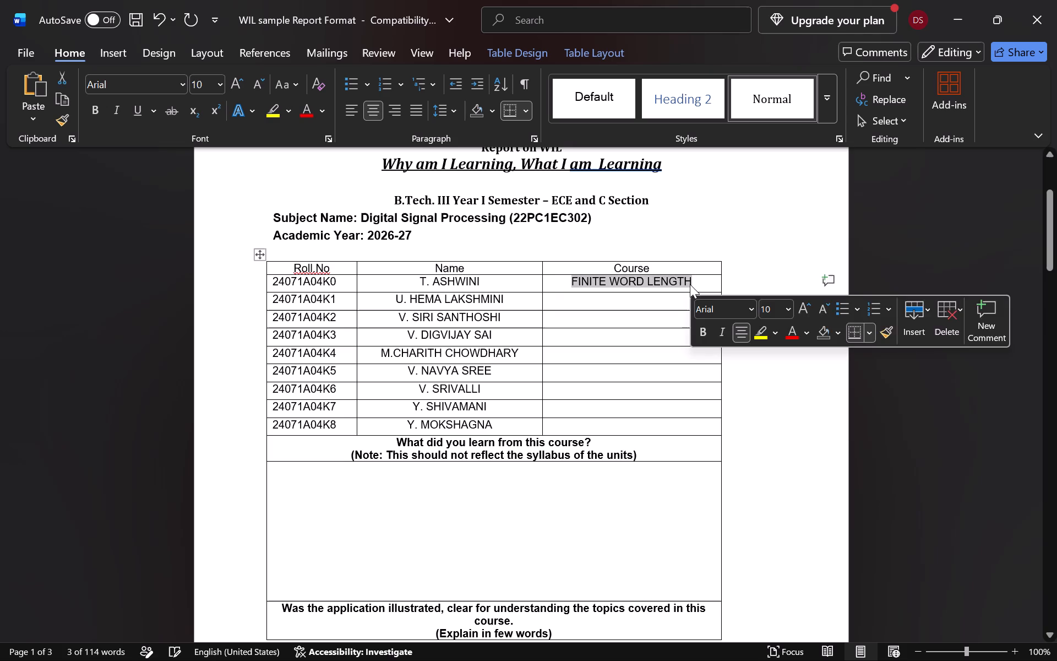
key(ctrl+c)
click(612, 301)
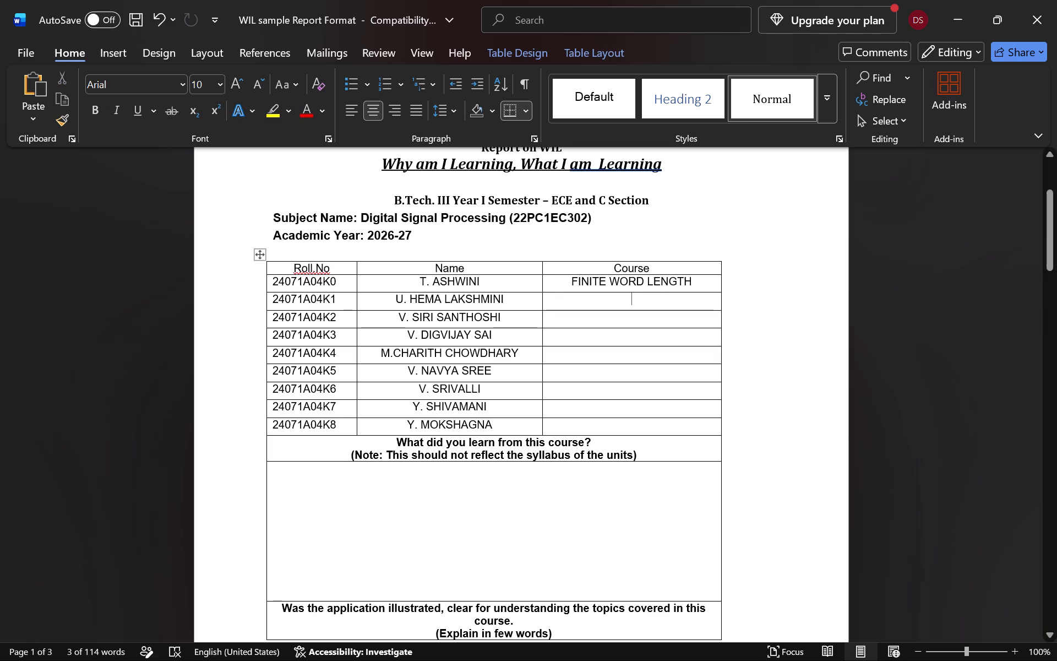
key(ctrl+v)
key(Down)
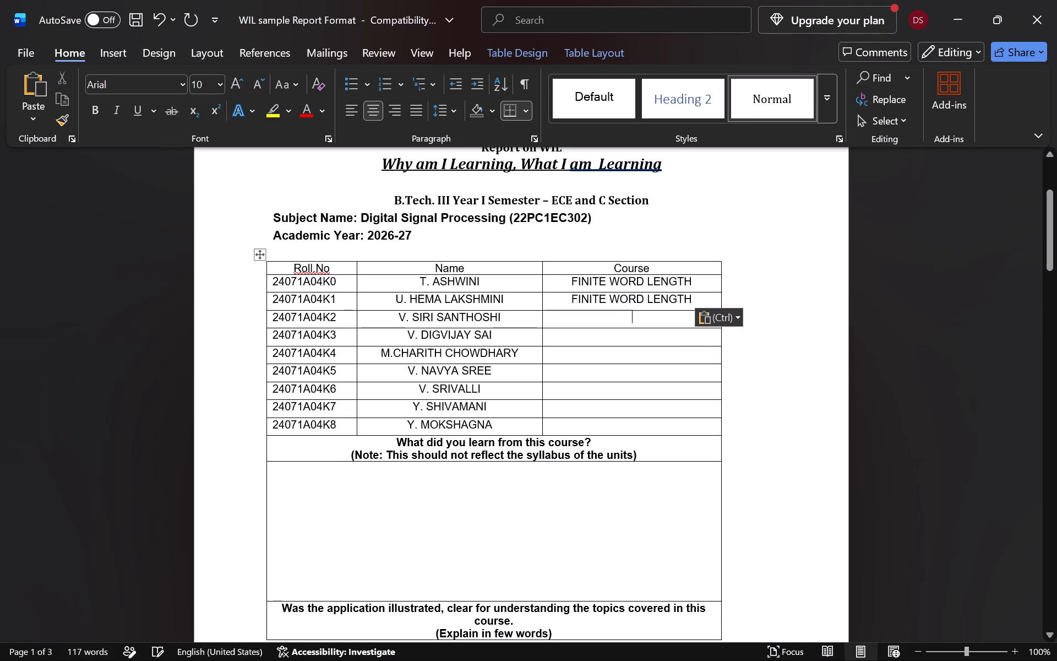
key(ctrl+v)
key(Down)
key(ctrl+v)
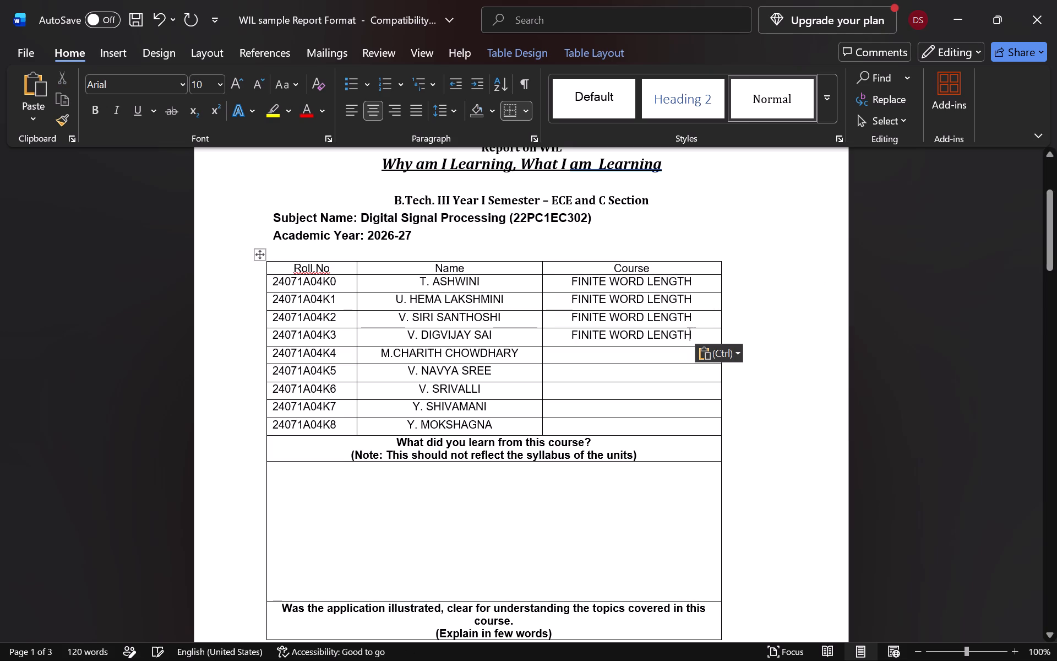
key(Down)
key(ctrl+v)
key(Down)
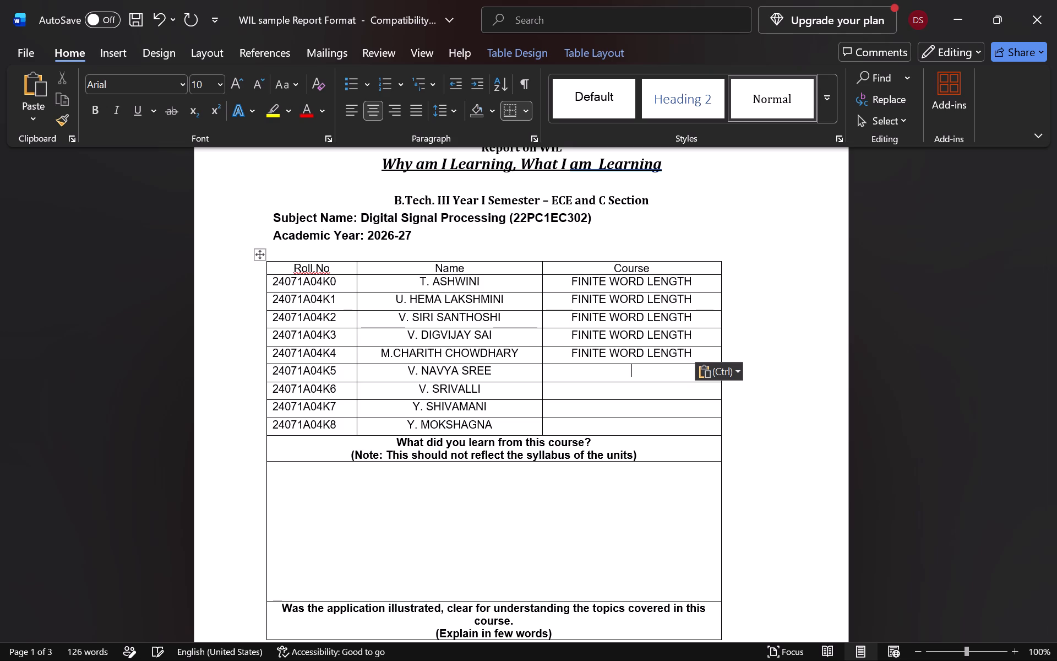
key(ctrl+v)
key(Down)
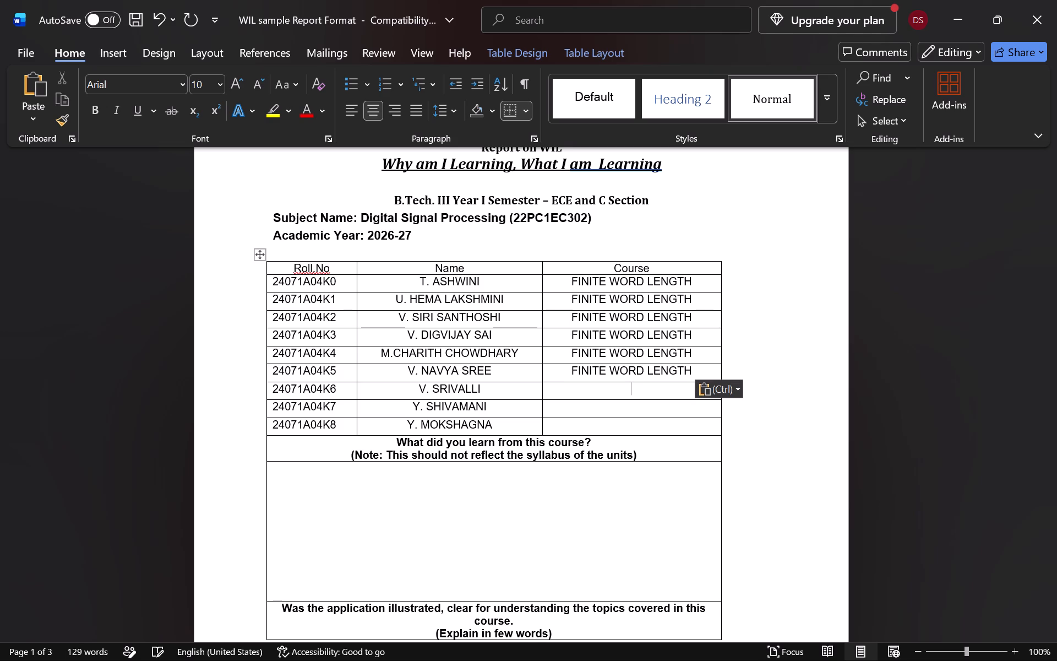
key(ctrl+v)
key(Down)
key(ctrl+v)
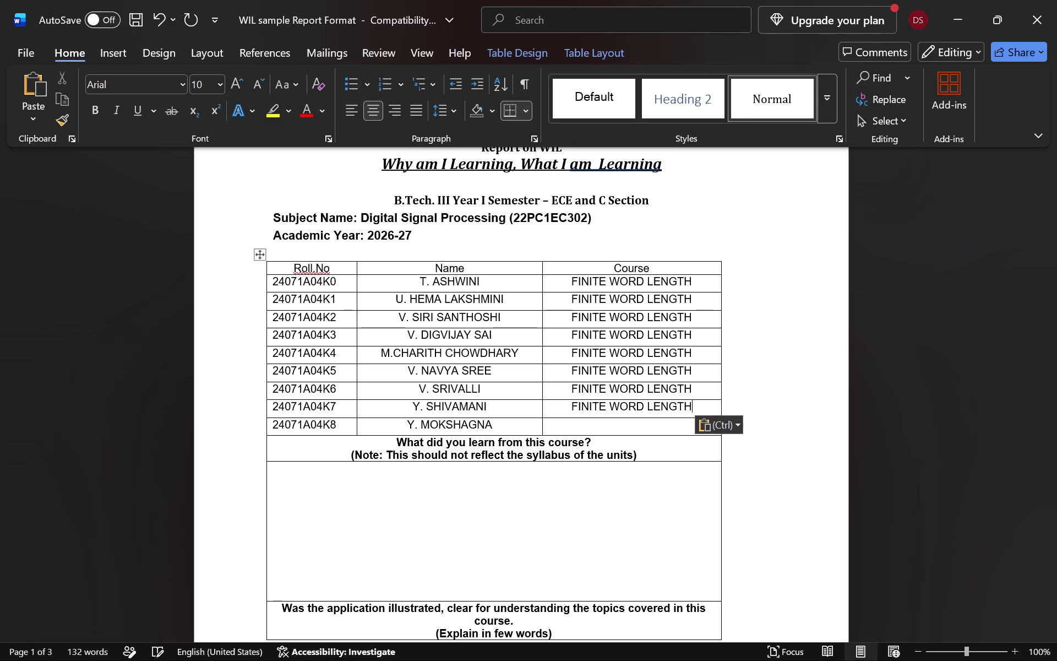
key(Down)
key(ctrl+v)
key(Down)
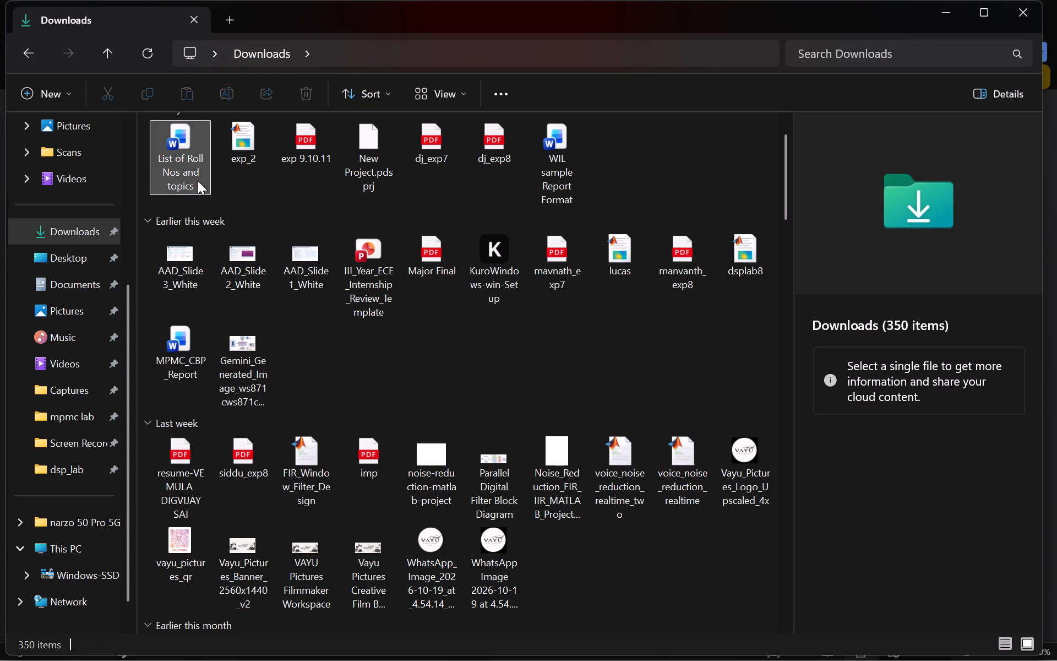
double_click(555, 143)
Delete the oversized answer row under "Was the application illustrated" together with the blank paragraphs following the table.
scroll(668, 490, down, 1)
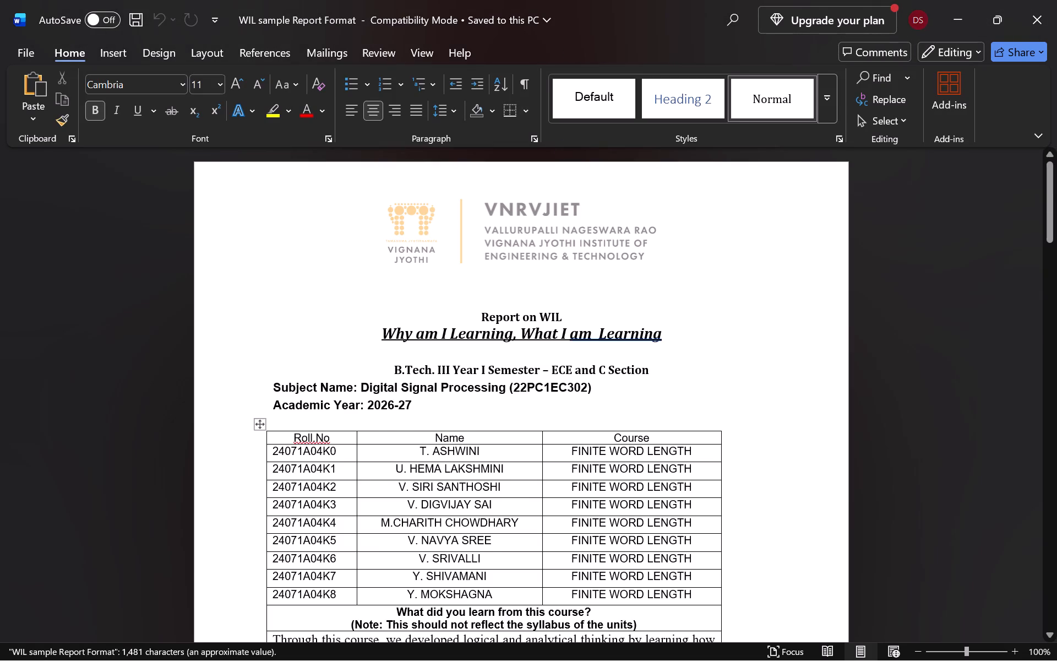
scroll(668, 490, down, 4)
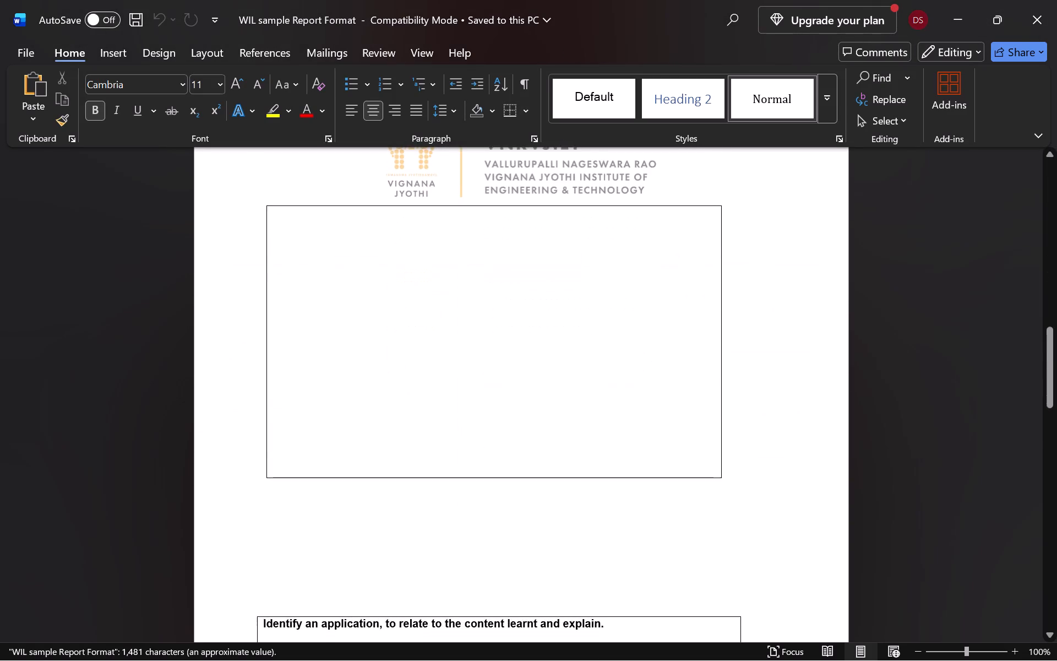
scroll(668, 490, down, 1)
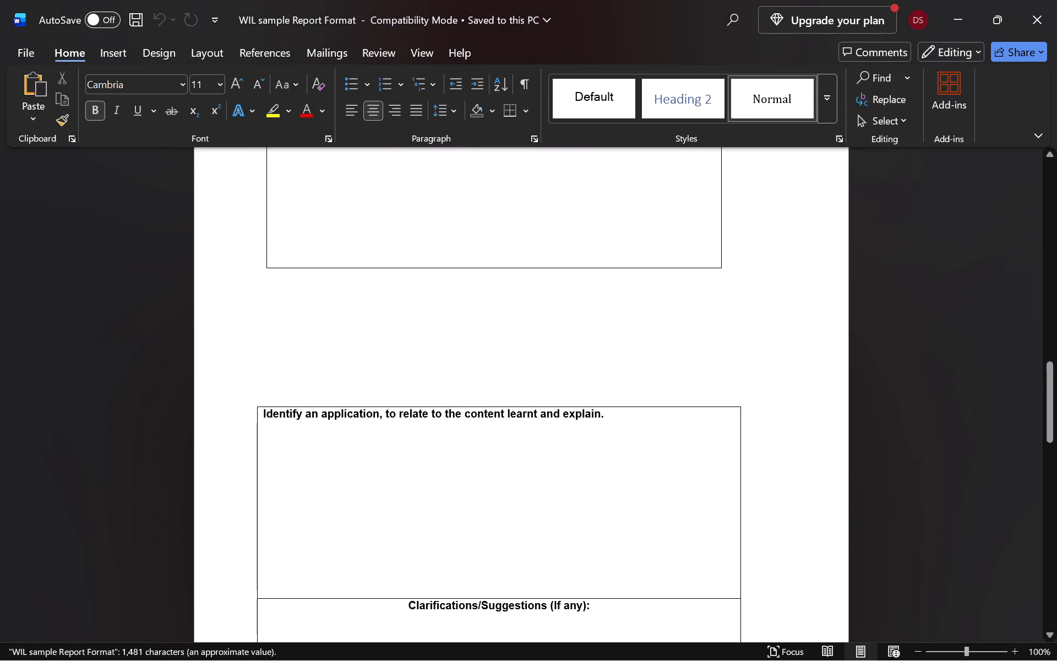
scroll(668, 490, up, 1)
drag(782, 555, 340, 315)
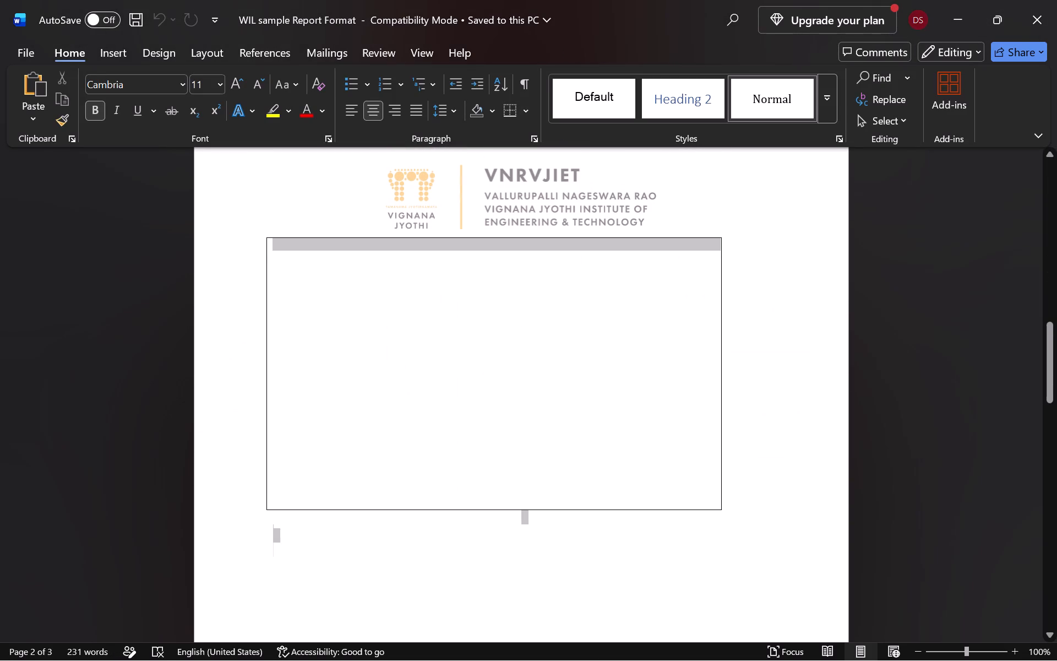
drag(340, 315, 339, 315)
key(Delete)
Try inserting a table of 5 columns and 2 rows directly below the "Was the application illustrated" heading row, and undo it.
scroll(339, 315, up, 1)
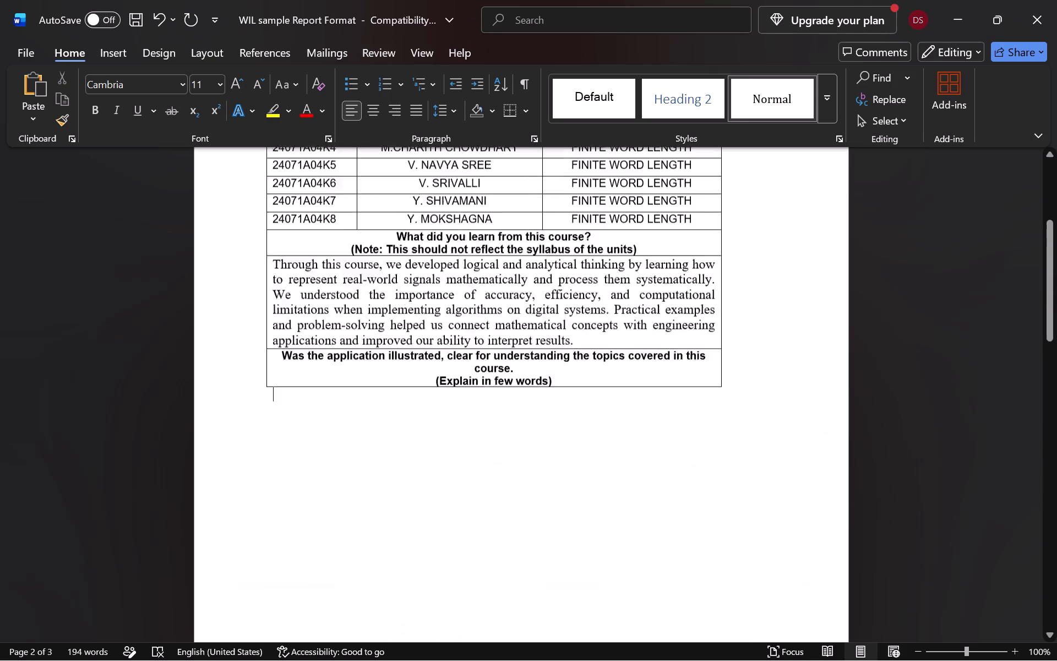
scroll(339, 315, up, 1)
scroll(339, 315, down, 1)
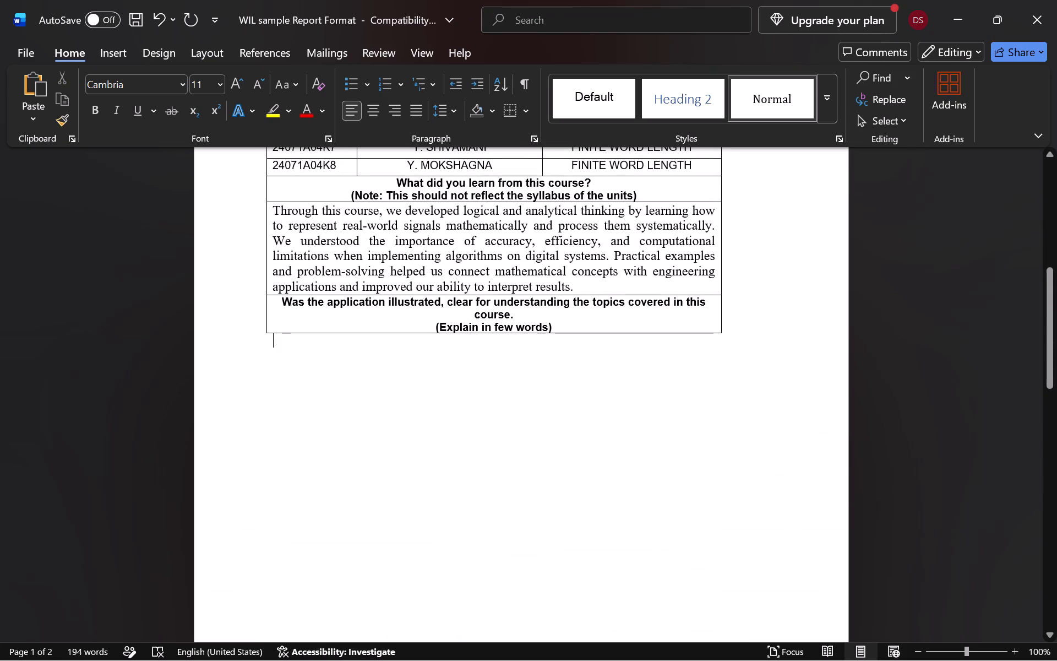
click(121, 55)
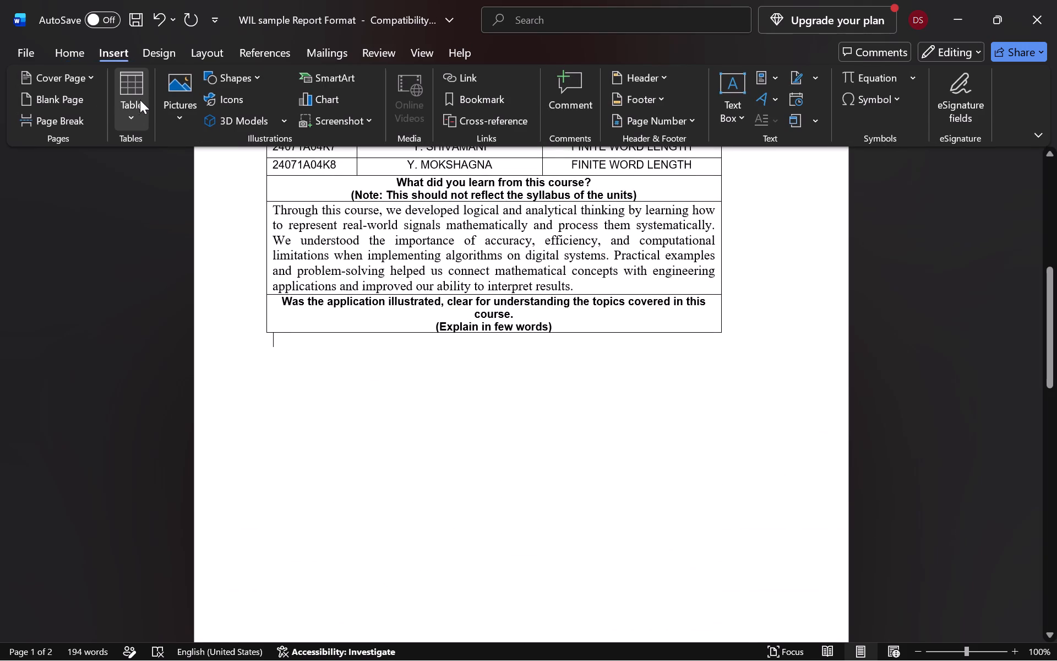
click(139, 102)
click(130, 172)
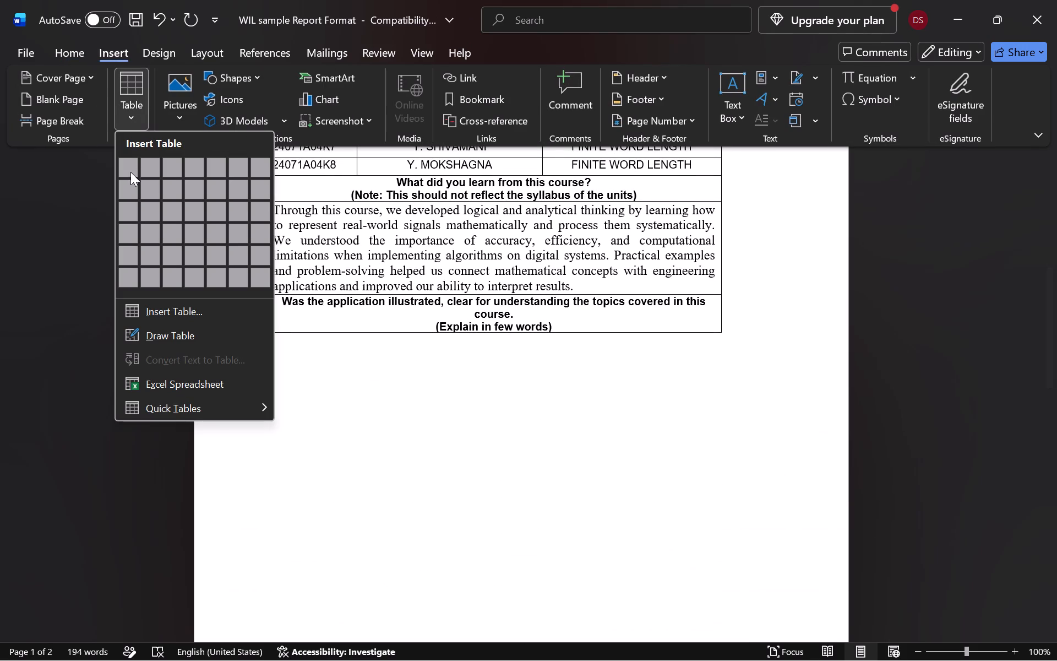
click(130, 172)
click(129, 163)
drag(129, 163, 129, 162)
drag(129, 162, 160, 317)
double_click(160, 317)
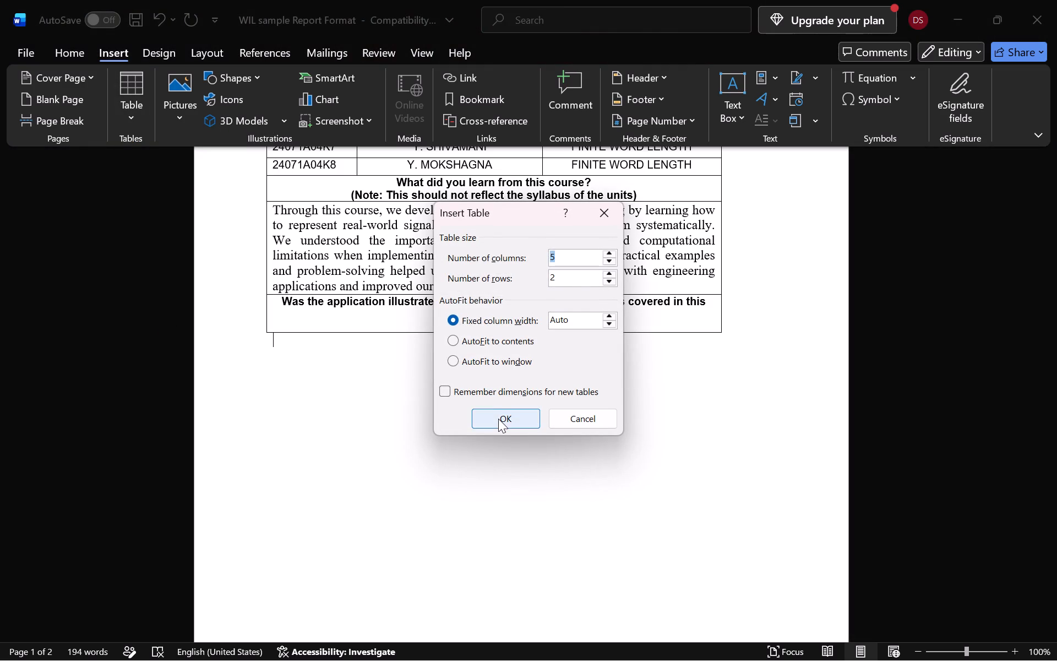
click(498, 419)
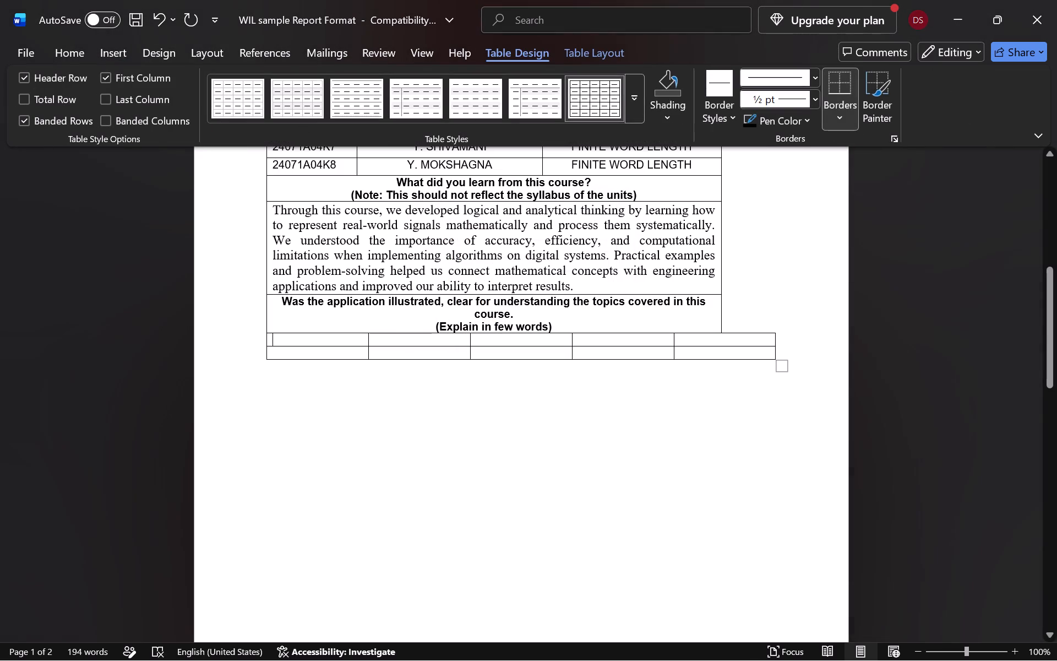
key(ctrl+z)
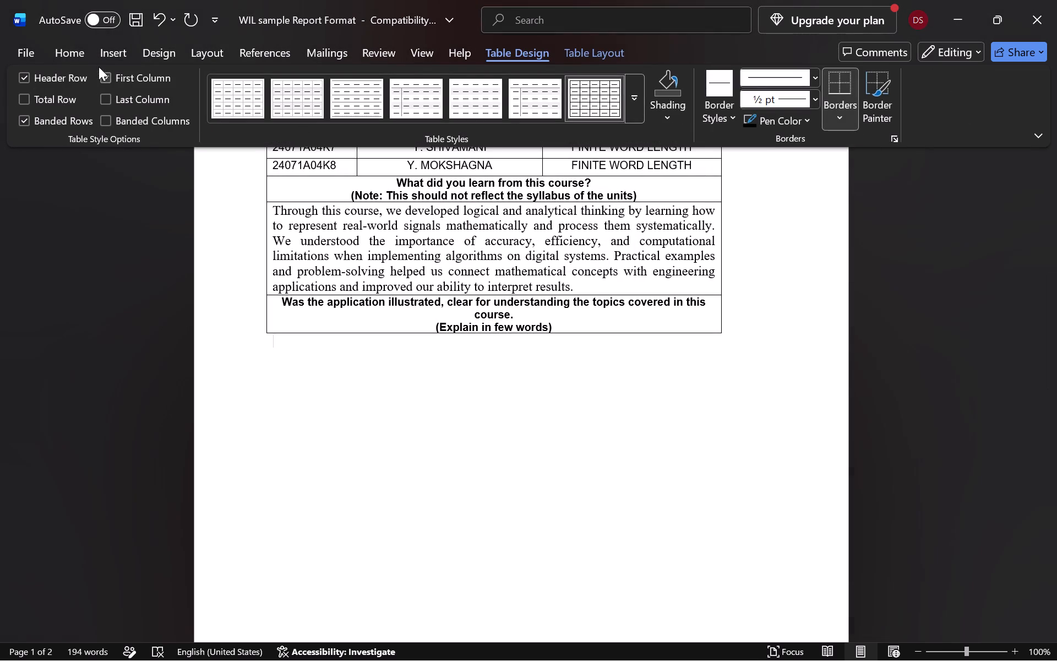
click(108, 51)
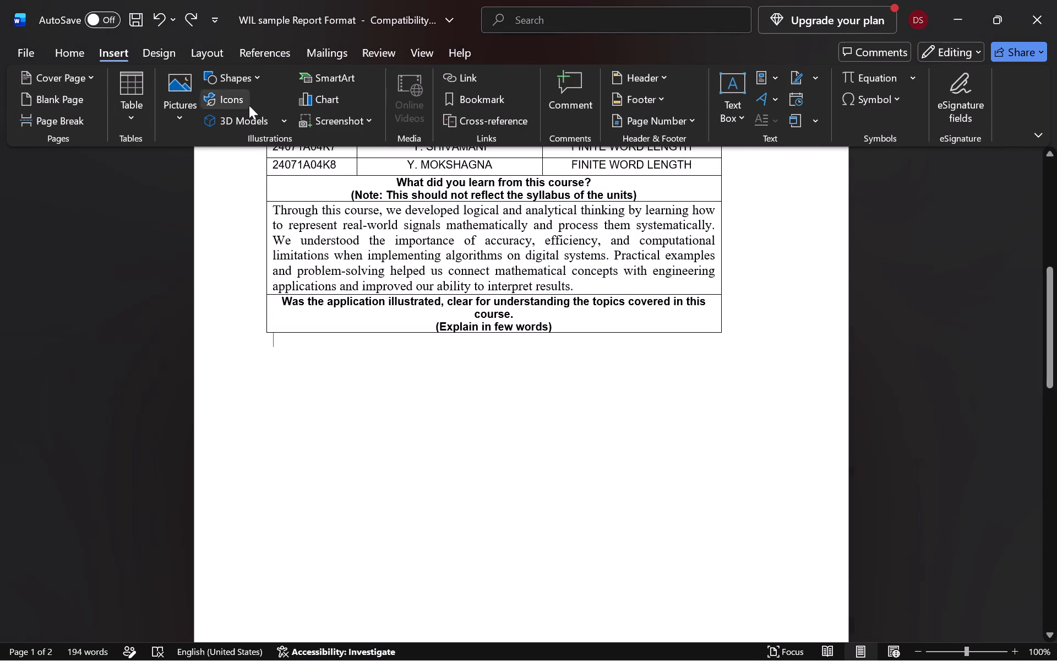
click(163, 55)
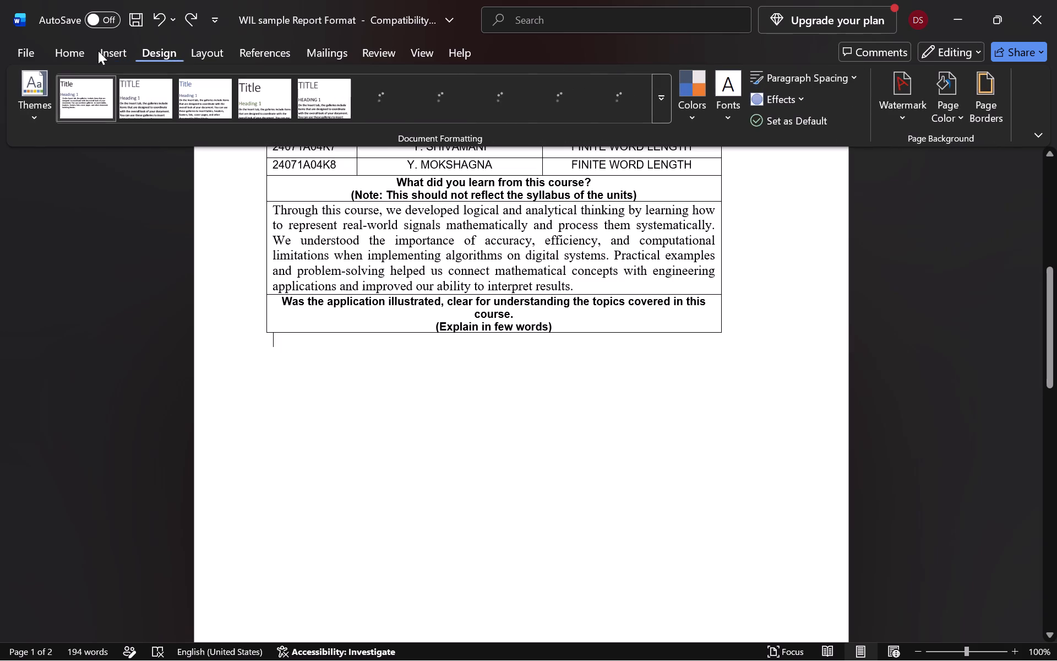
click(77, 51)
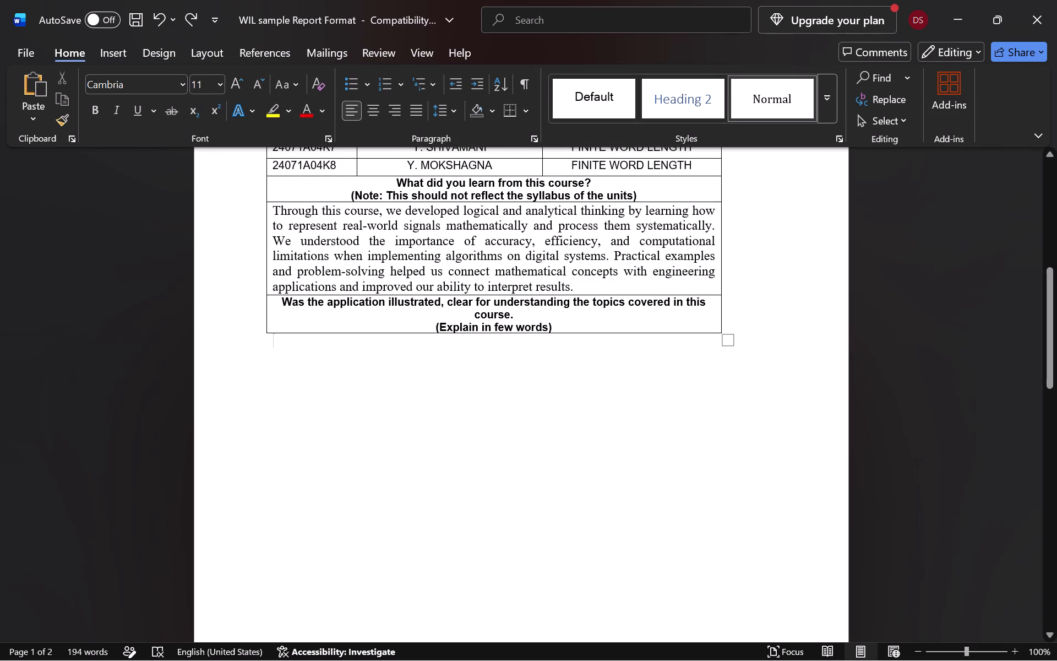
Insert a blank answer row beneath the "Was the application illustrated" heading row.
drag(261, 337, 266, 443)
drag(266, 443, 268, 526)
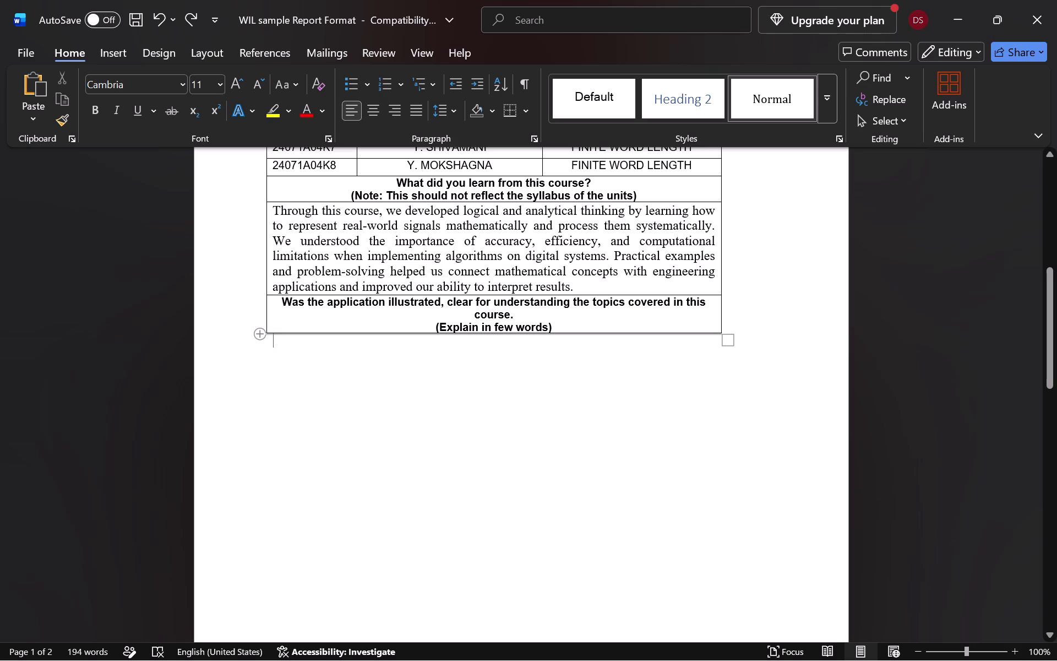
click(264, 332)
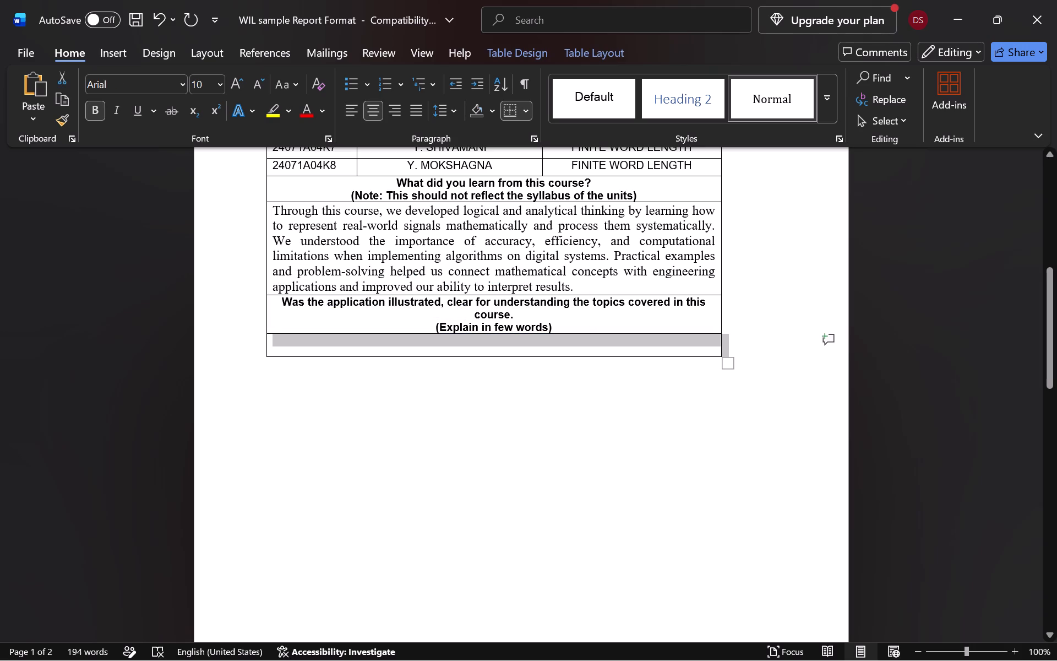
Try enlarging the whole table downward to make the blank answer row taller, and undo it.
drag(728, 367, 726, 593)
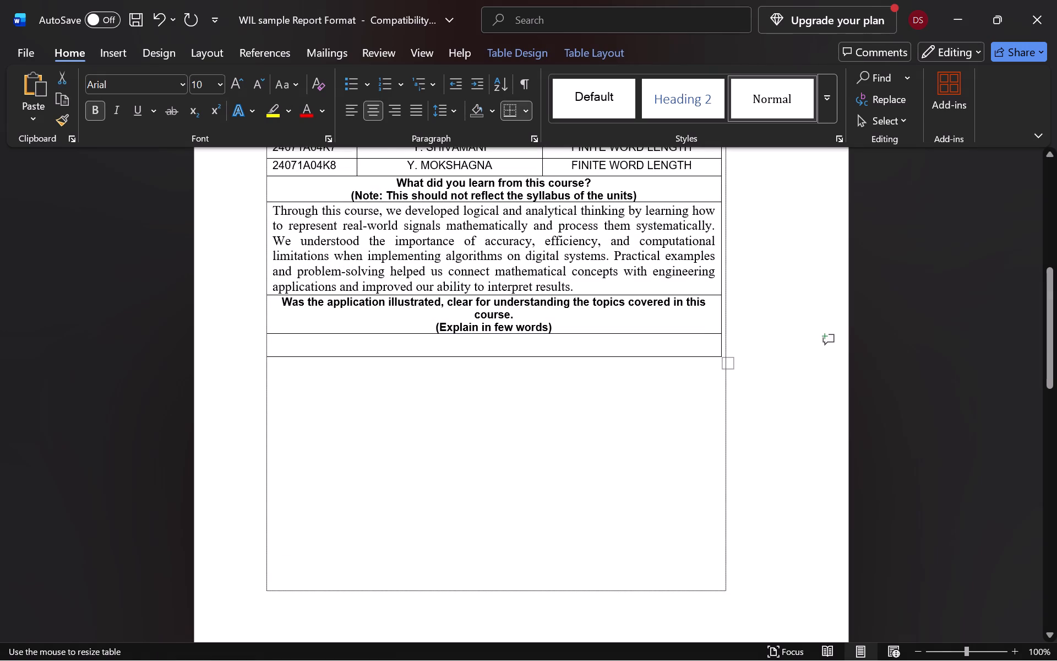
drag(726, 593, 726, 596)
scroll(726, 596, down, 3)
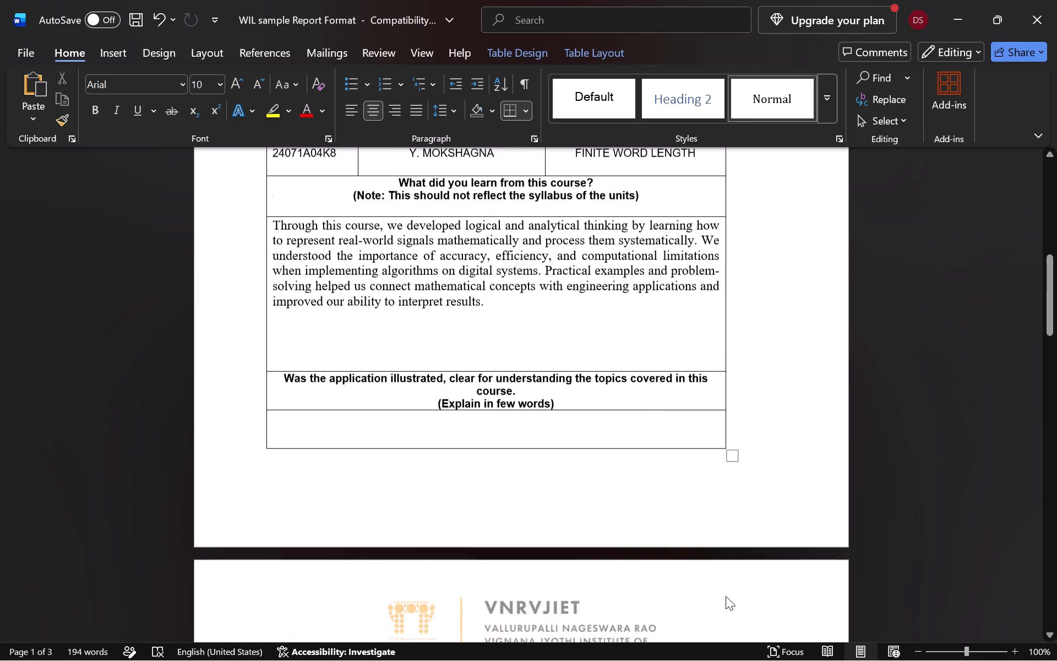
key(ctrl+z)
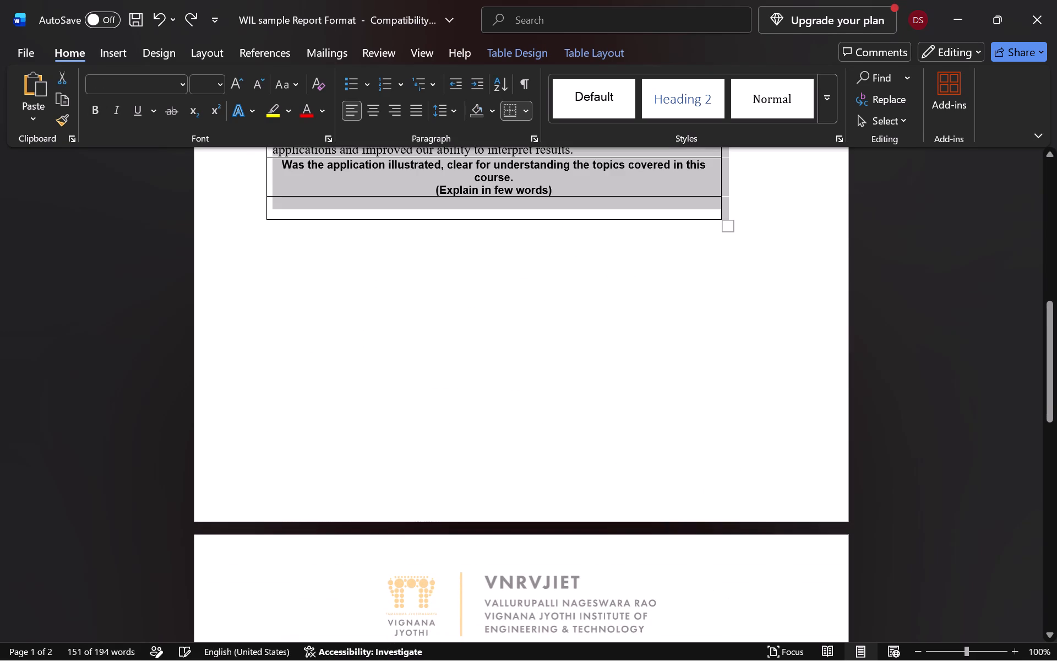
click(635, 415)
Stretch only the blank answer row under "Was the application illustrated" down to near the bottom of the first page.
drag(480, 219, 505, 409)
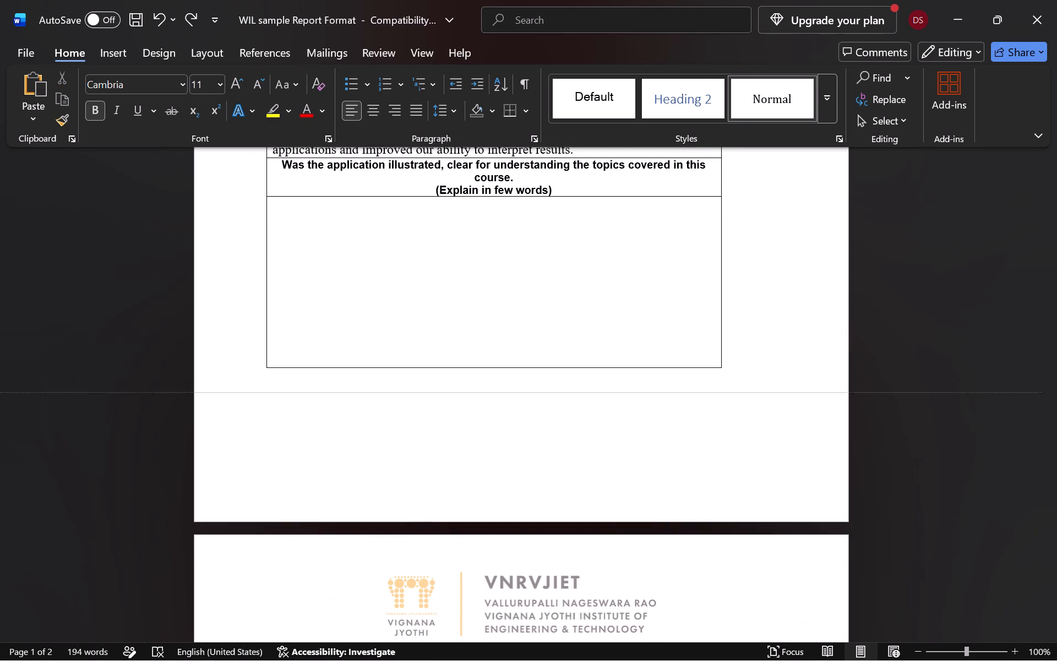
drag(505, 409, 508, 445)
click(361, 218)
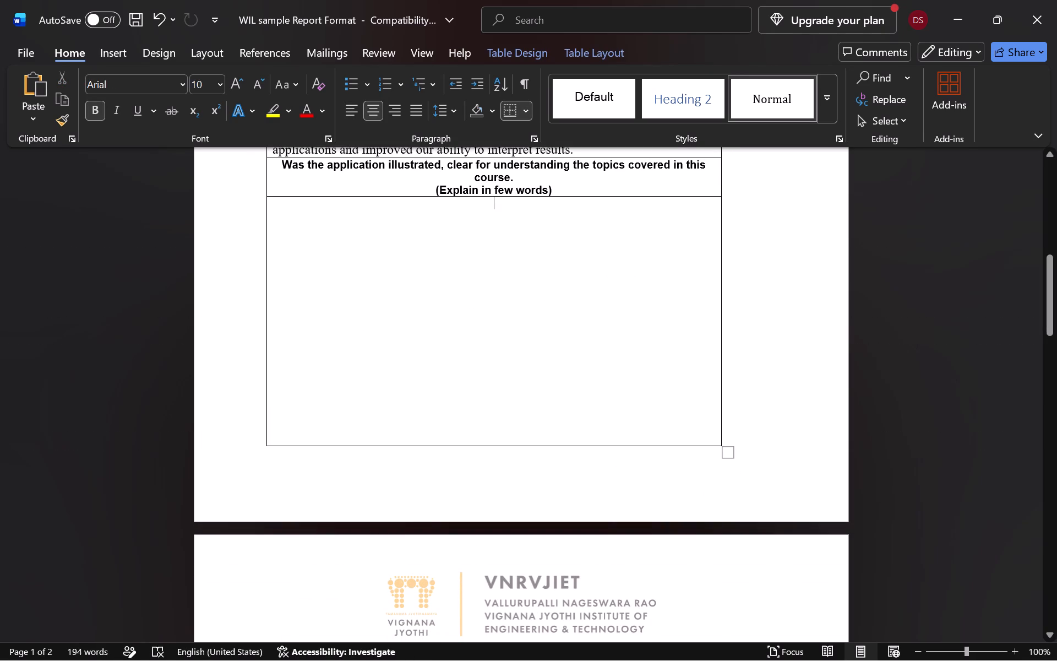
click(292, 209)
Make the answer row under "What did you learn from this course?" slightly taller, leaving a small gap below its text.
scroll(367, 281, up, 1)
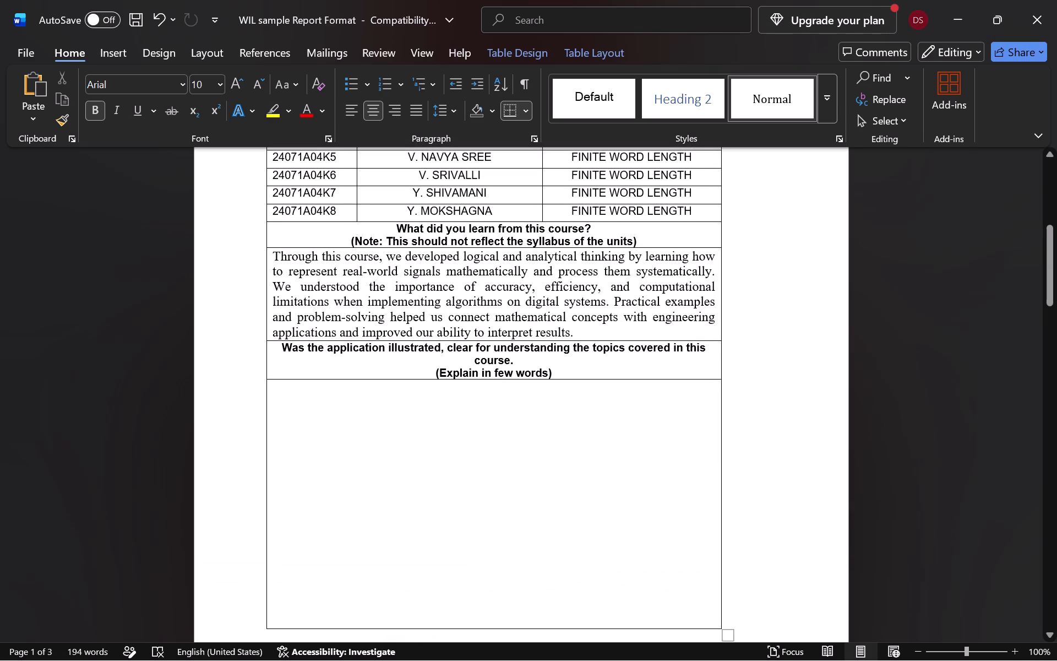
drag(488, 341, 488, 352)
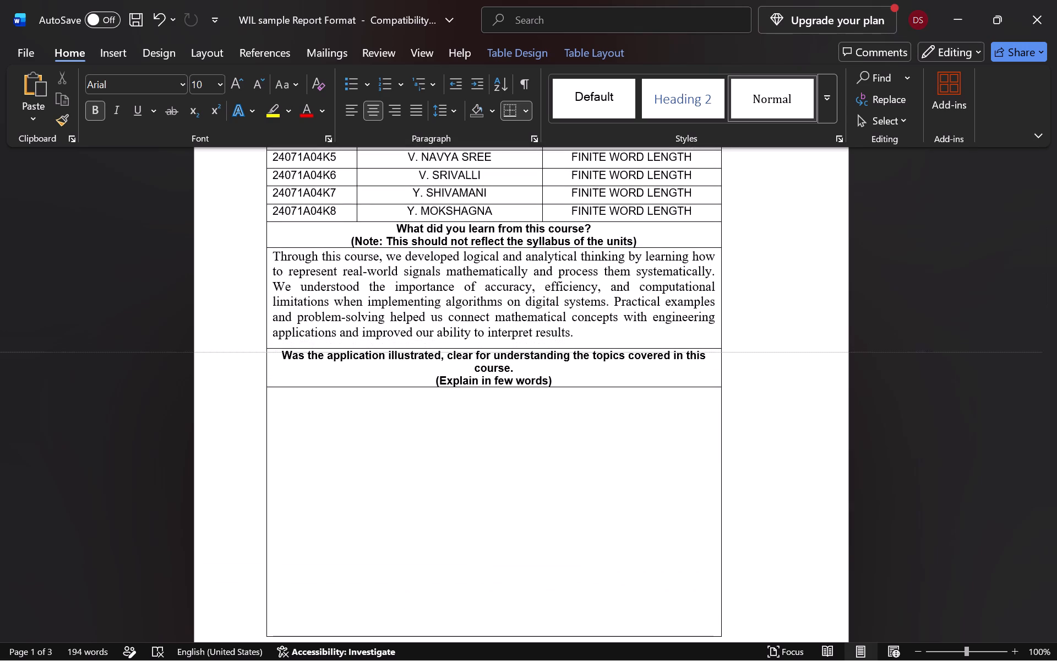
drag(488, 352, 487, 361)
click(487, 454)
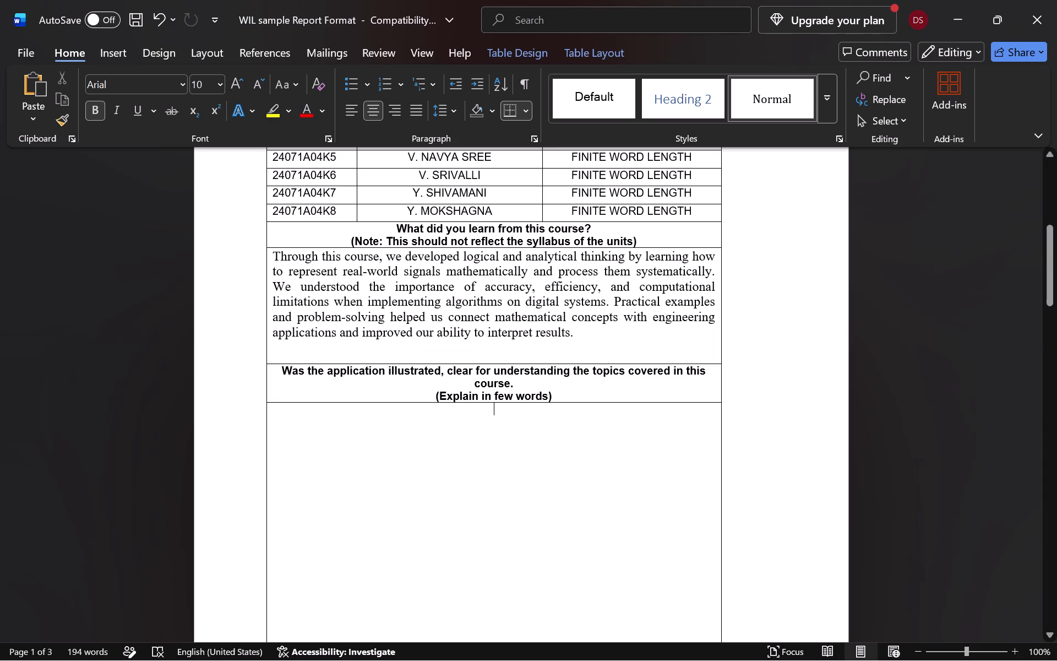
scroll(487, 454, down, 1)
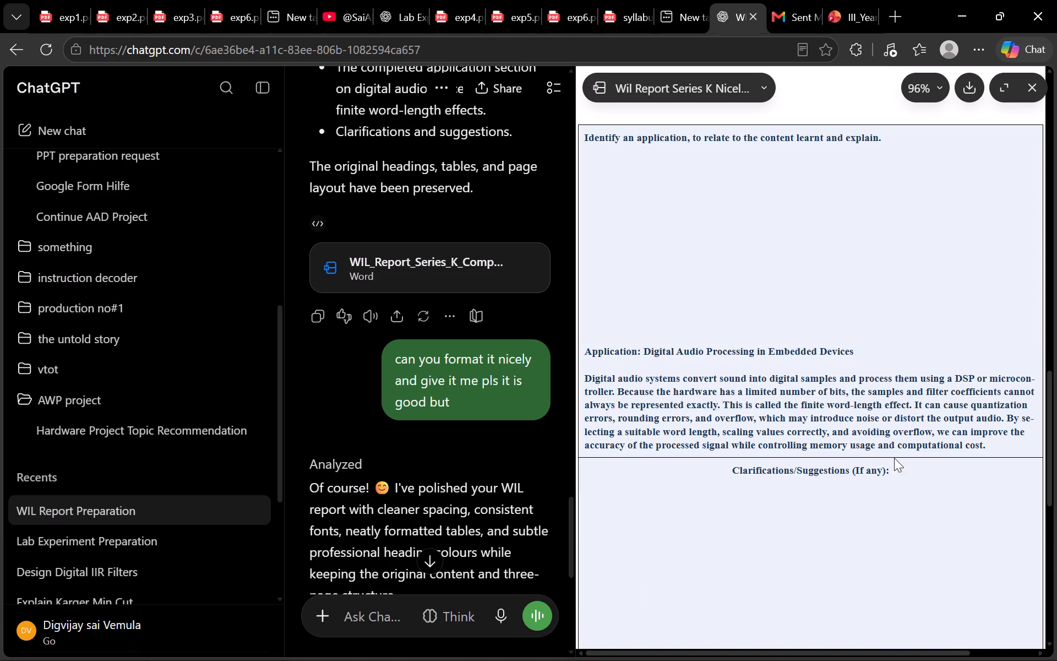
drag(988, 446, 668, 377)
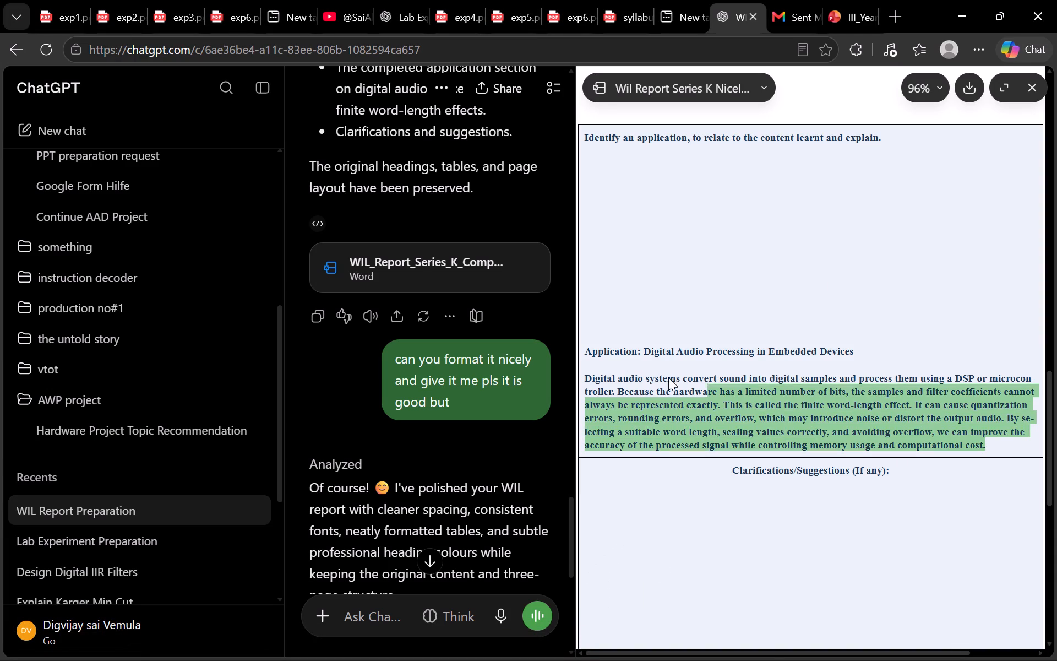
drag(668, 377, 585, 350)
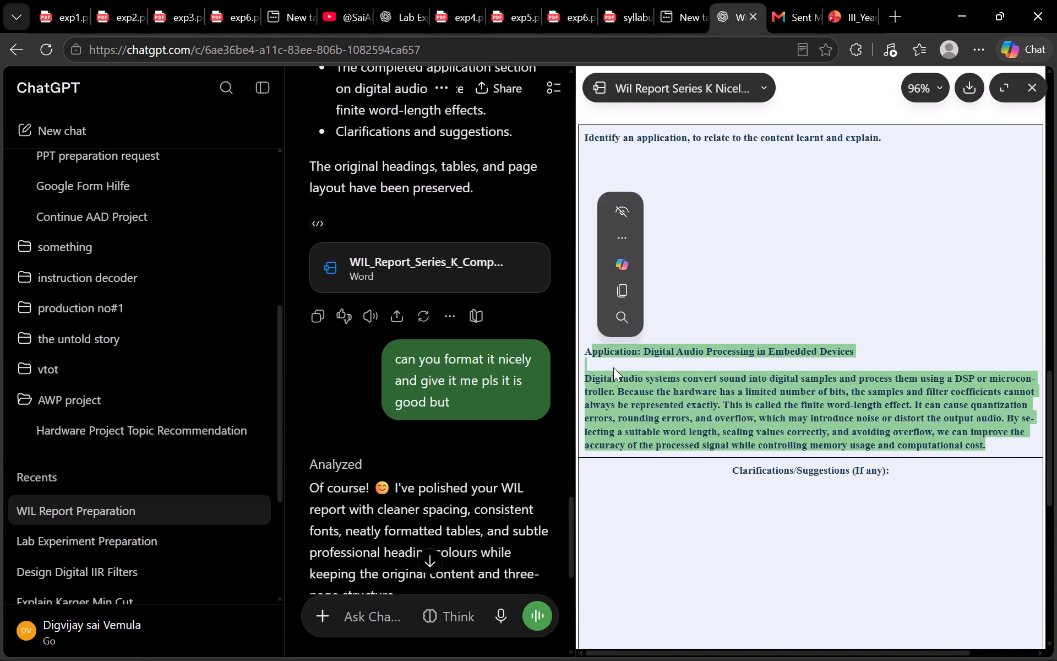
click(613, 367)
click(999, 443)
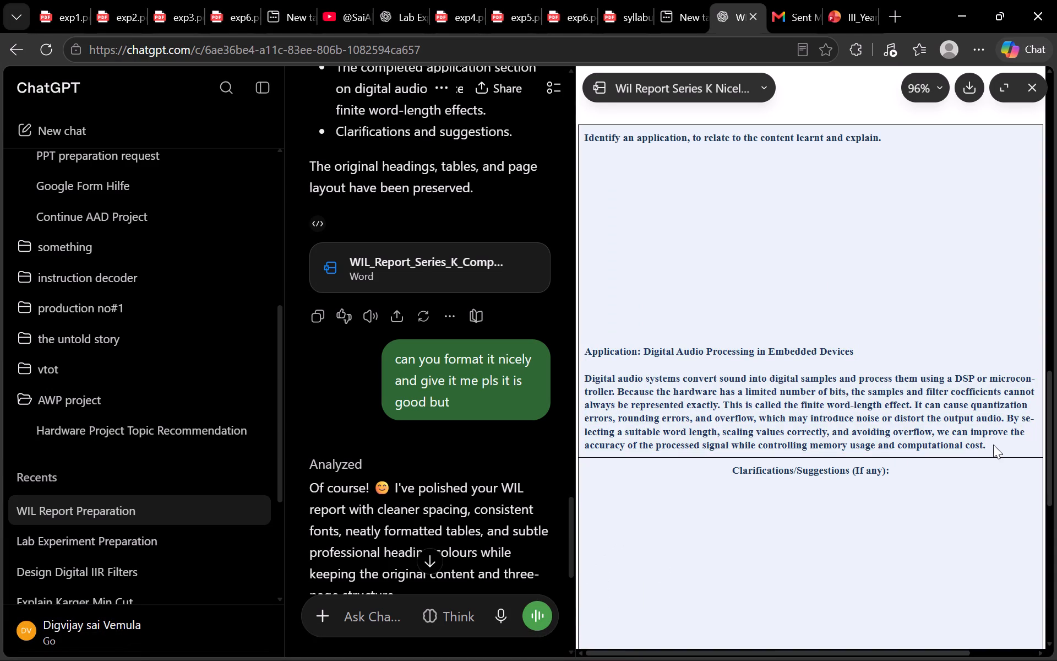
drag(988, 444, 586, 352)
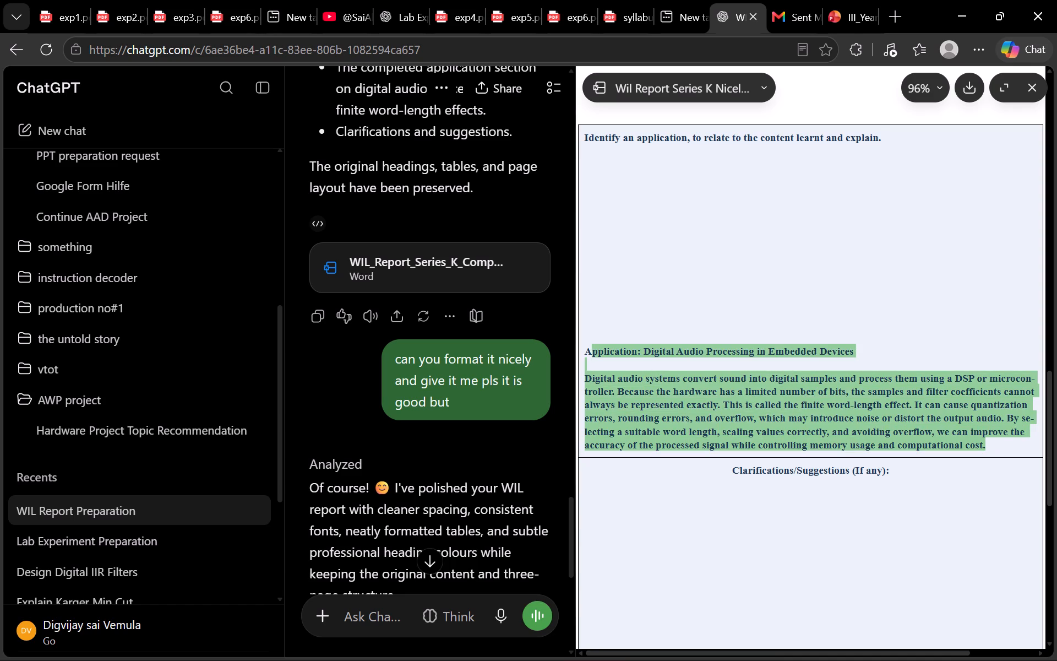
drag(586, 352, 593, 353)
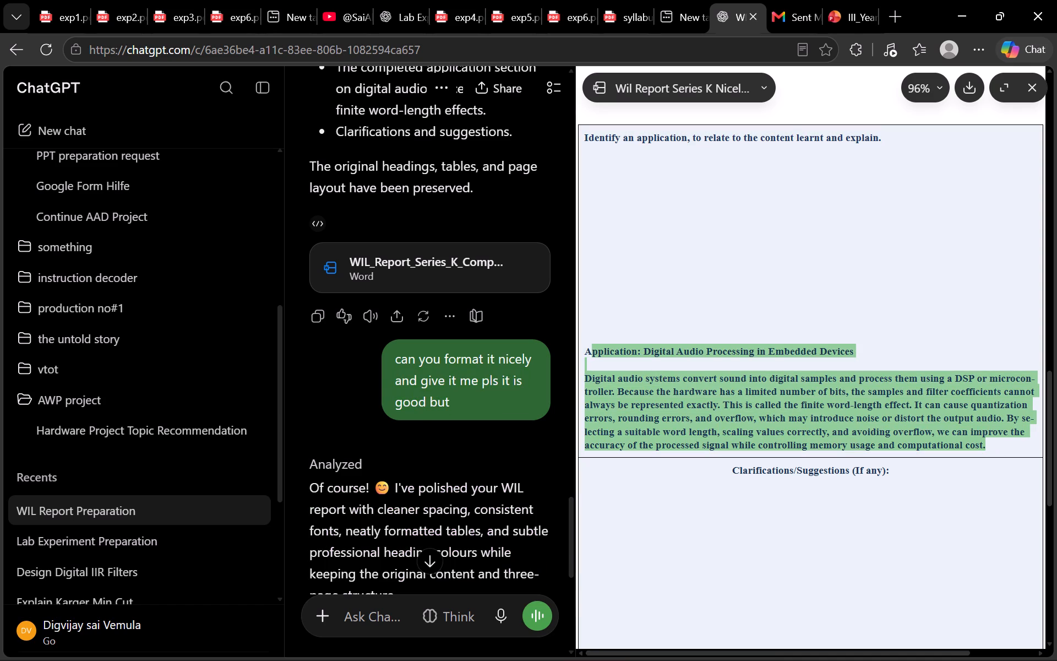
drag(593, 353, 585, 351)
key(ctrl+c)
Return to the WIL sample Report Format document and paste the copied answer under "Identify an application, to relate to the content learnt and explain.".
click(762, 631)
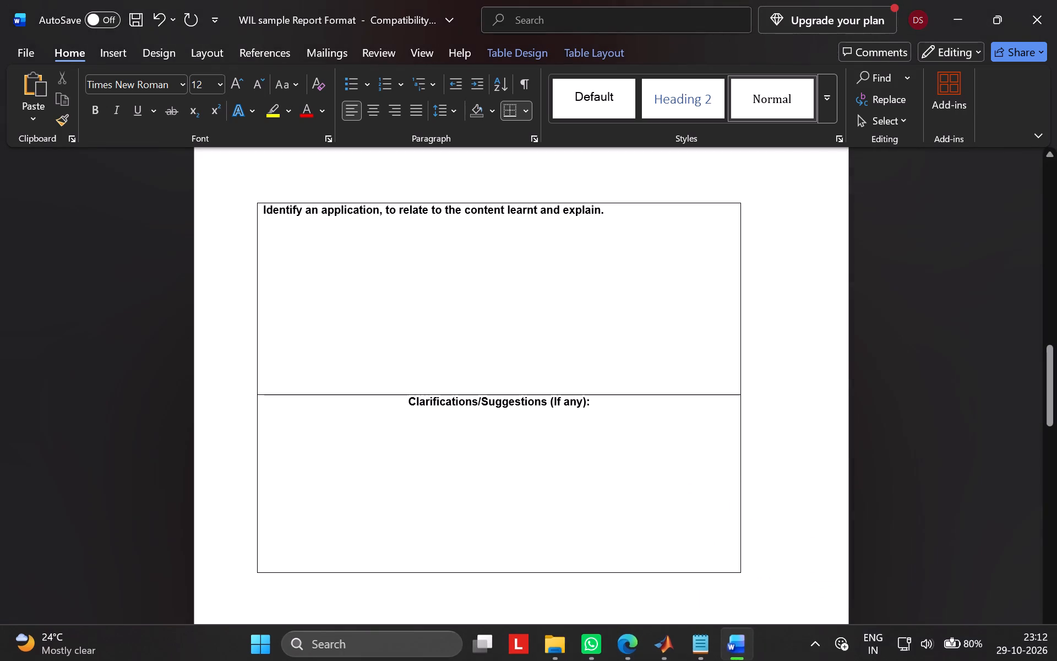
click(278, 235)
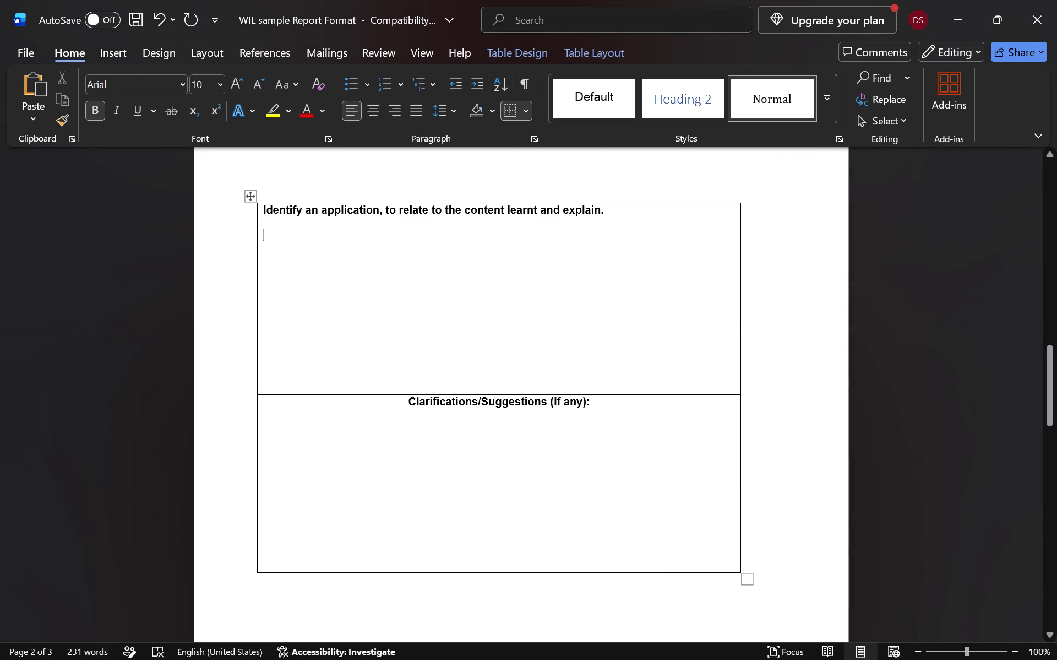
key(ctrl+v)
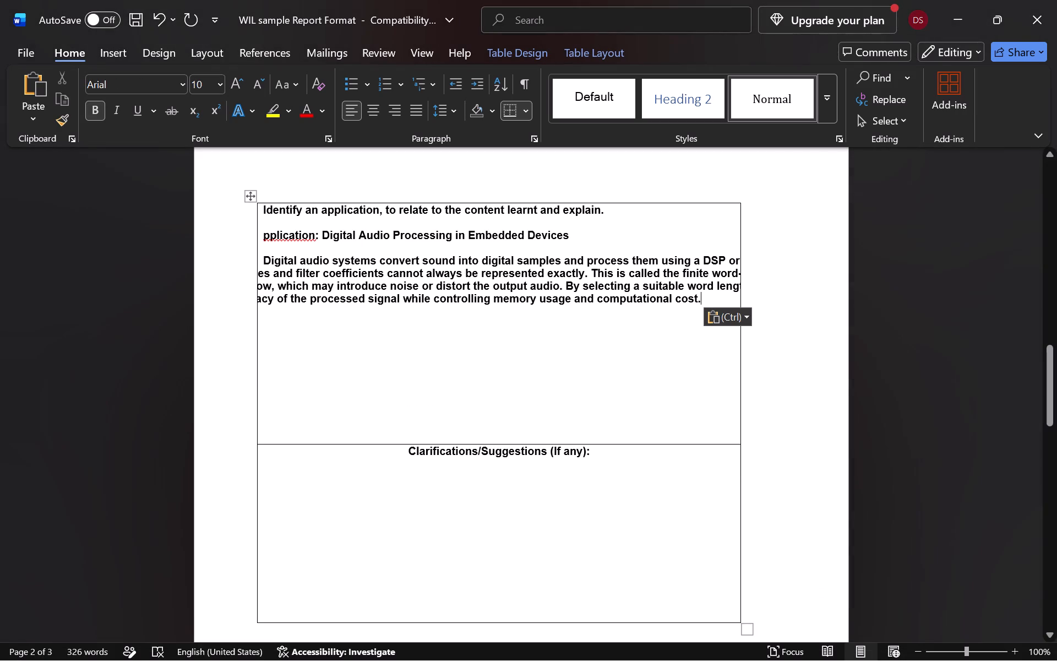
Format the pasted application answer as non-bold Times New Roman at size 12.
drag(700, 295, 268, 240)
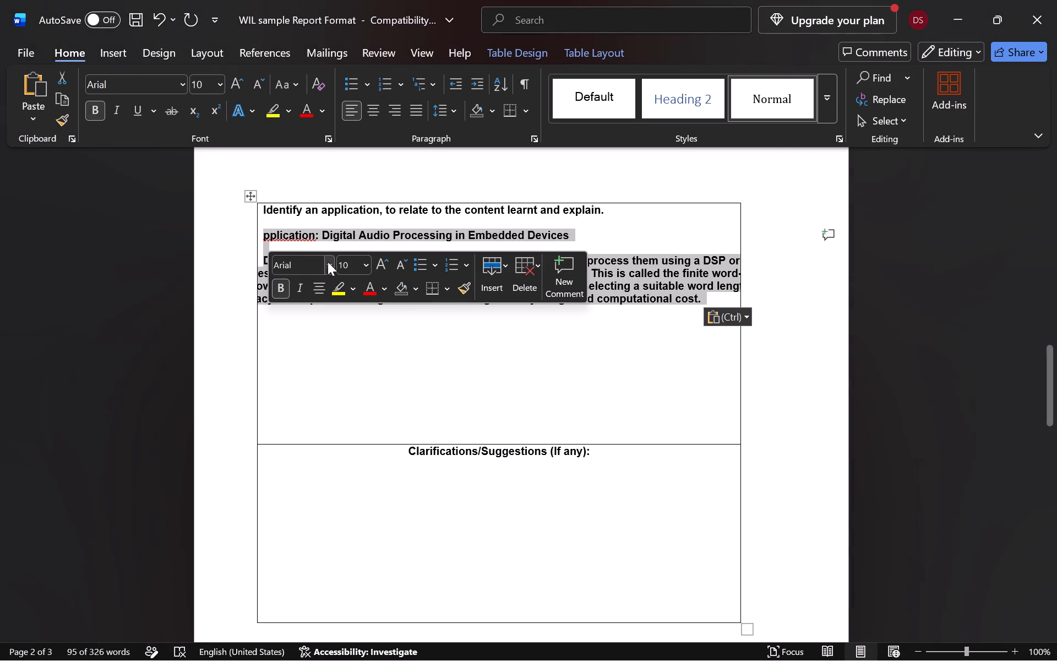
click(328, 262)
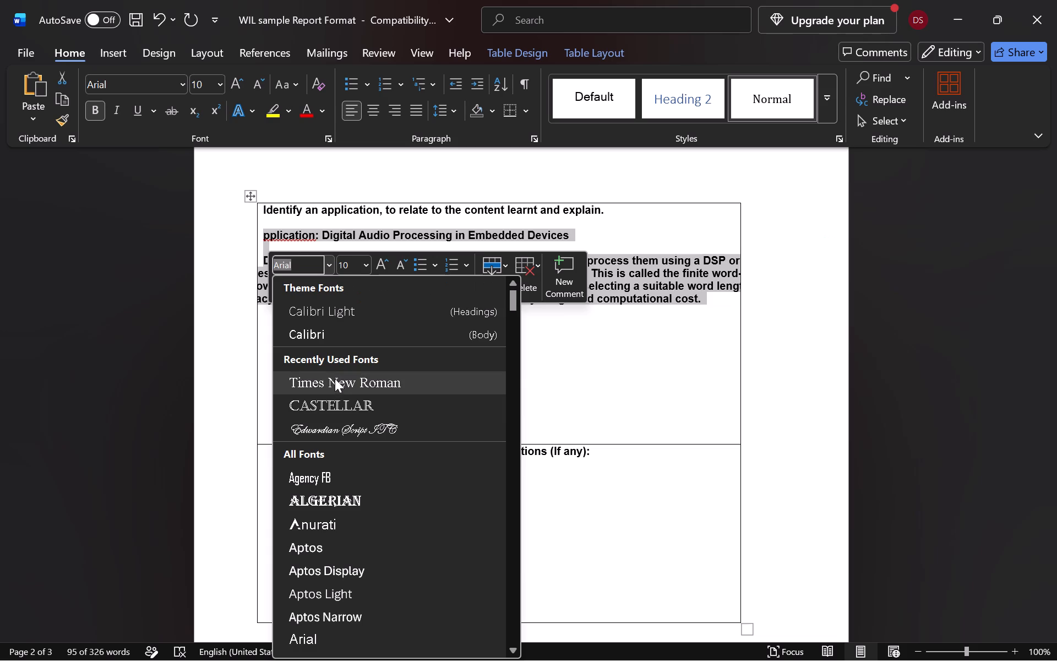
click(335, 379)
click(370, 267)
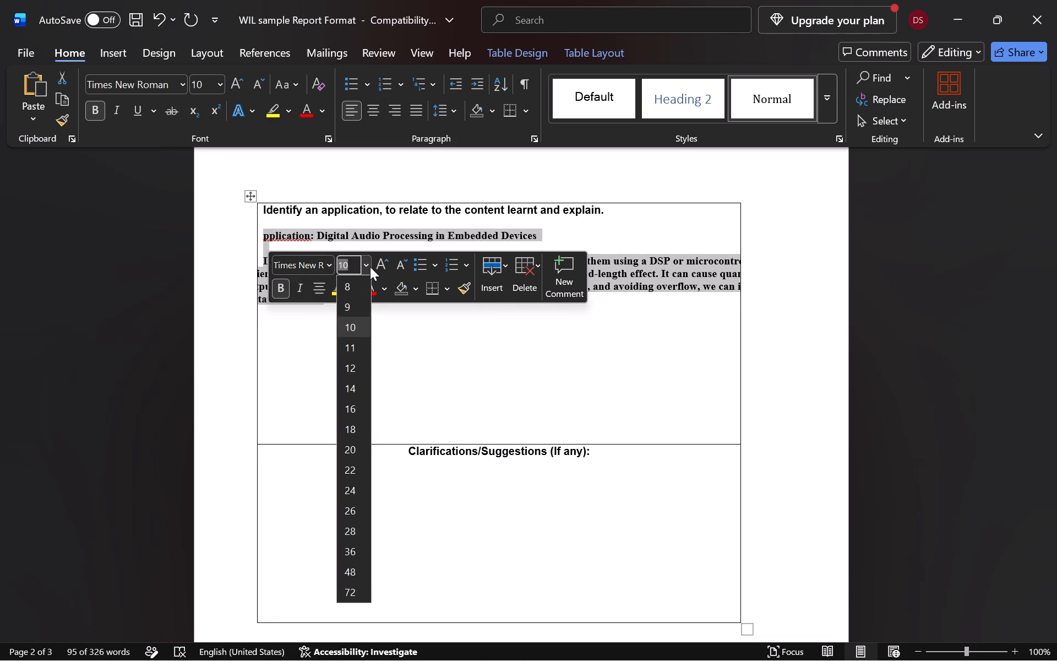
click(351, 366)
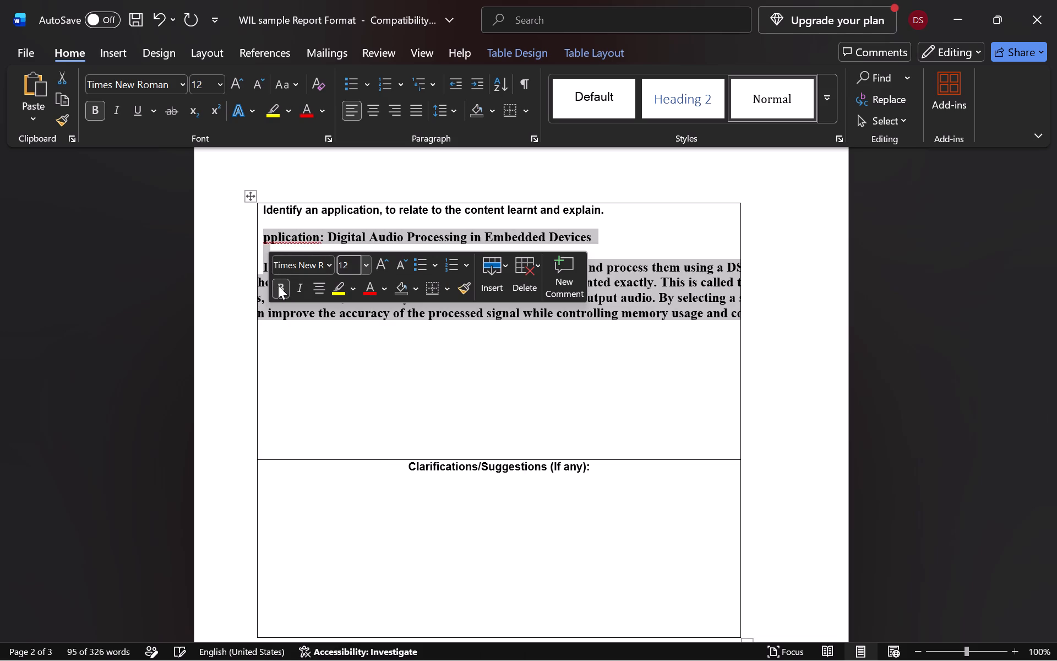
click(282, 290)
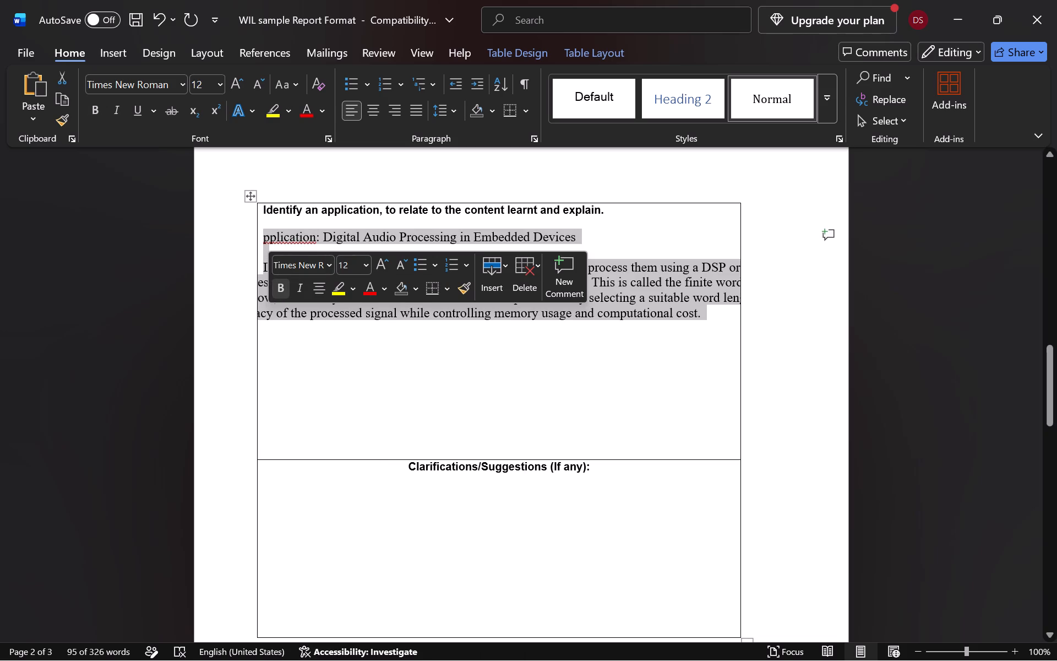
Add the missing capital "A" at the start of the "Application: Digital Audio Processing in Embedded Devices" line.
click(265, 235)
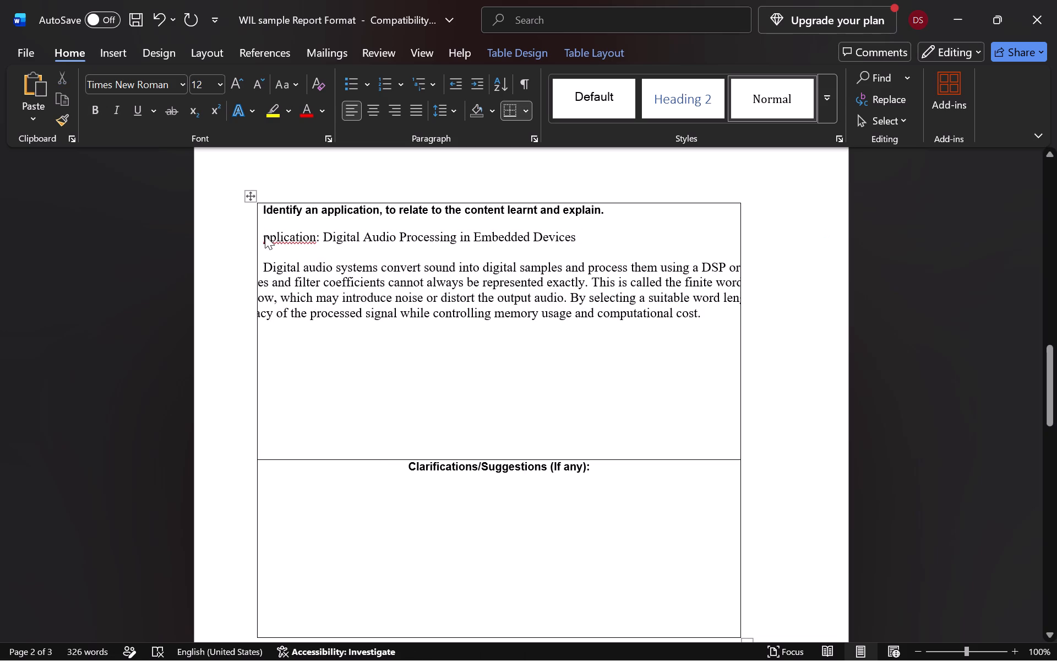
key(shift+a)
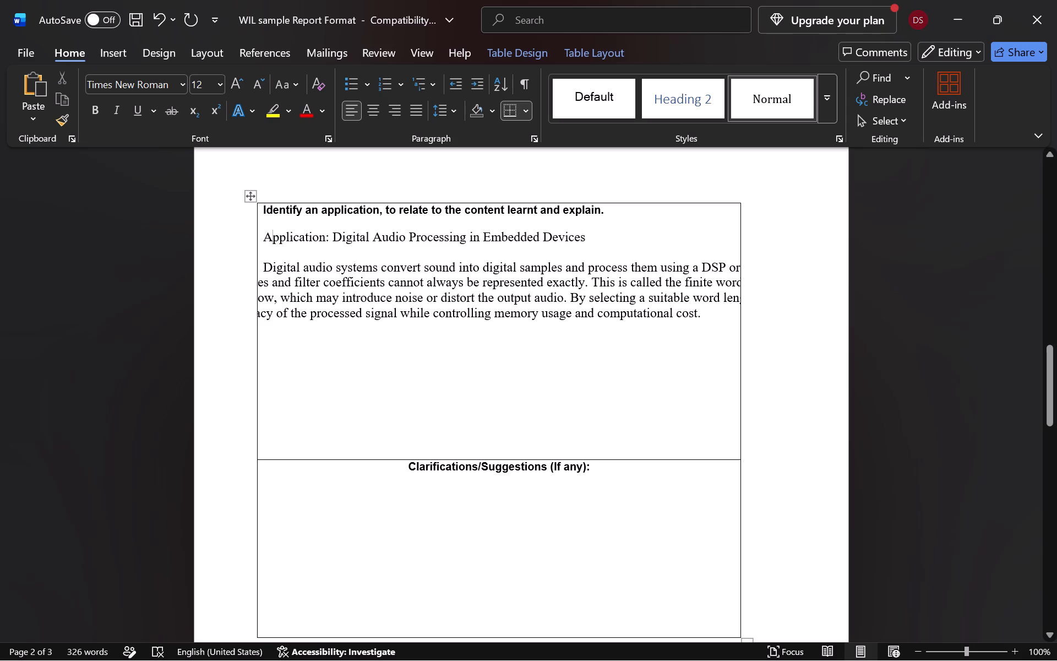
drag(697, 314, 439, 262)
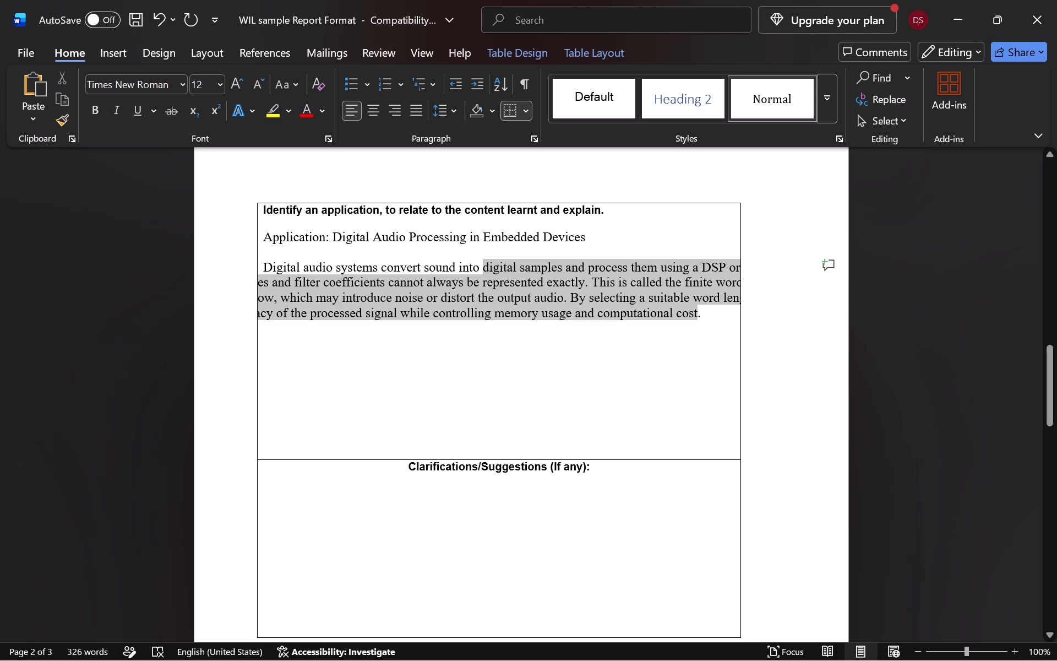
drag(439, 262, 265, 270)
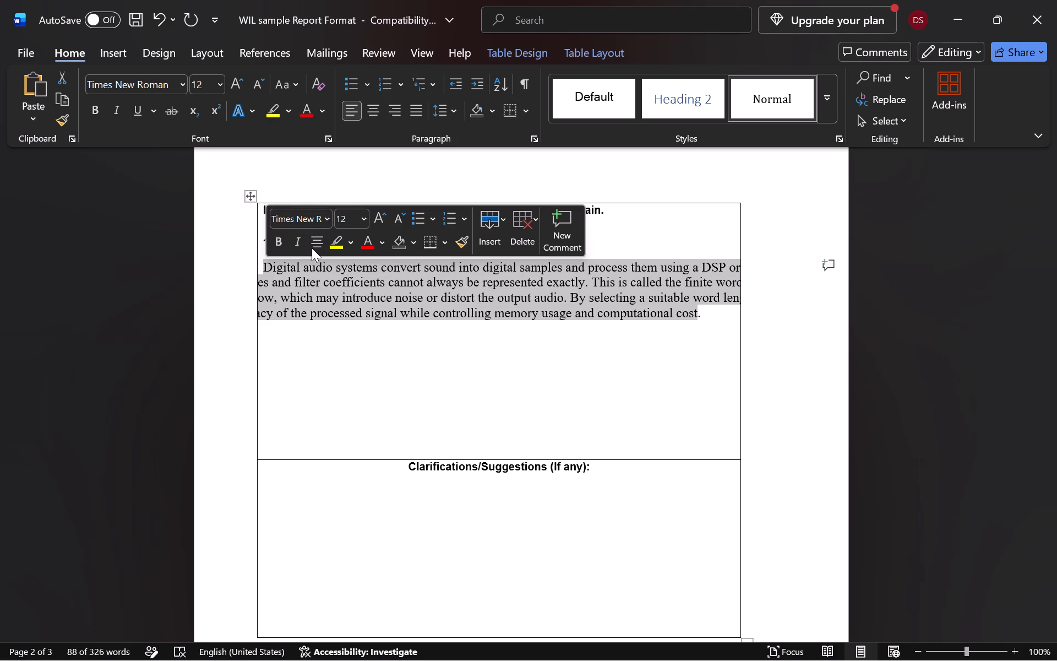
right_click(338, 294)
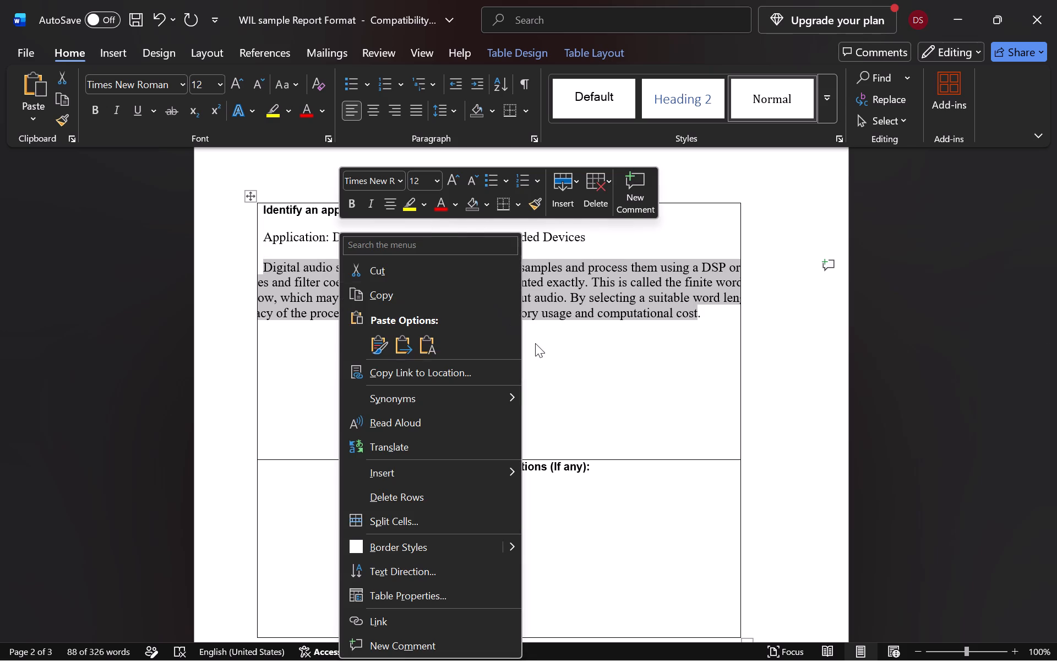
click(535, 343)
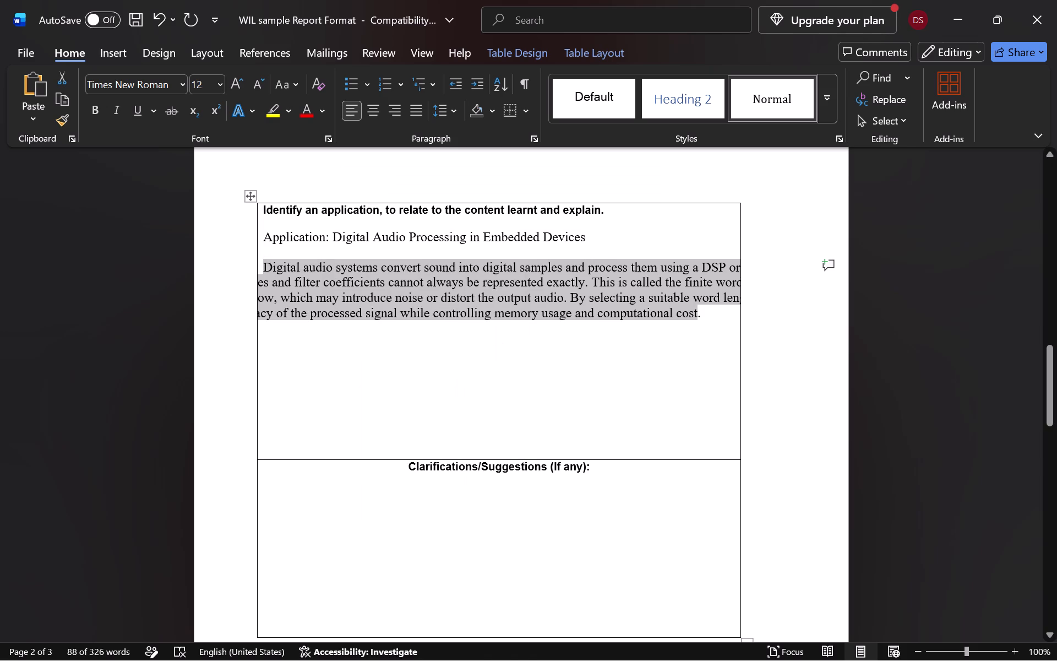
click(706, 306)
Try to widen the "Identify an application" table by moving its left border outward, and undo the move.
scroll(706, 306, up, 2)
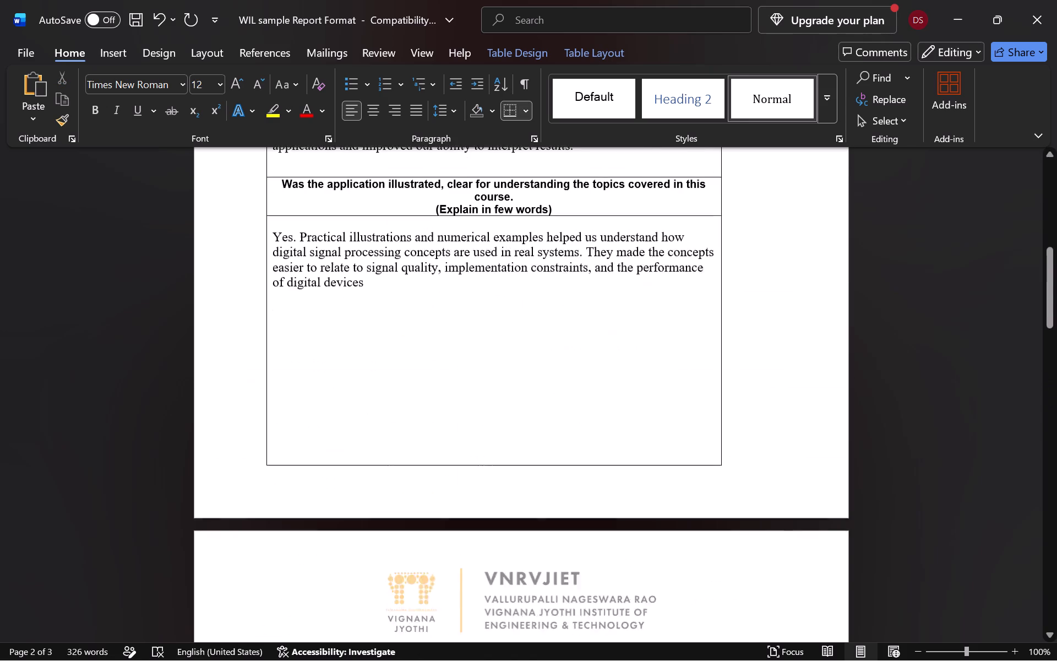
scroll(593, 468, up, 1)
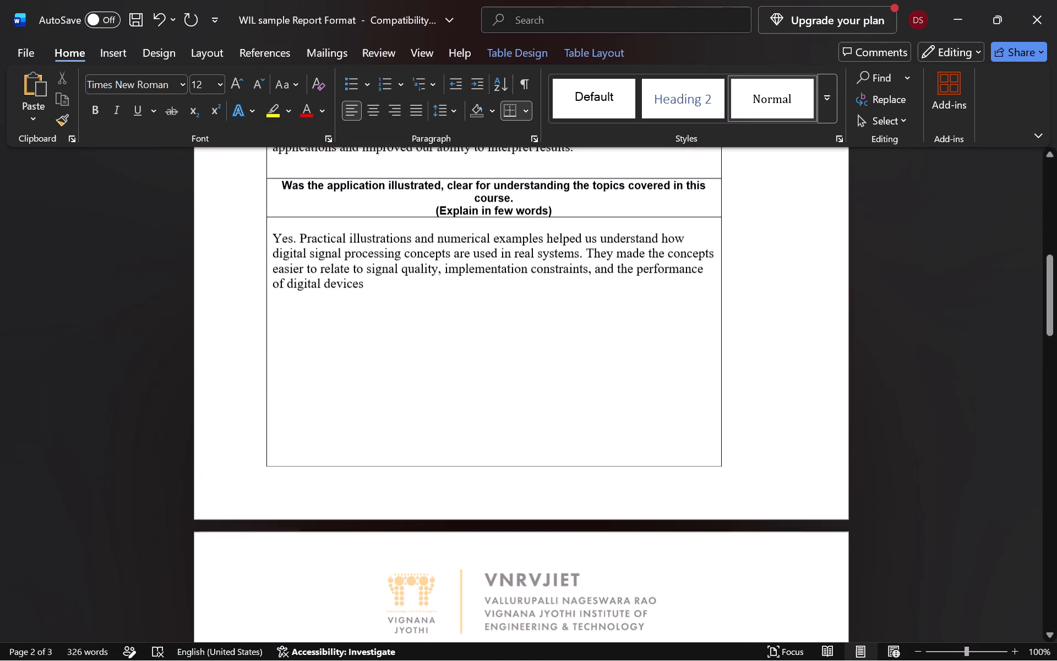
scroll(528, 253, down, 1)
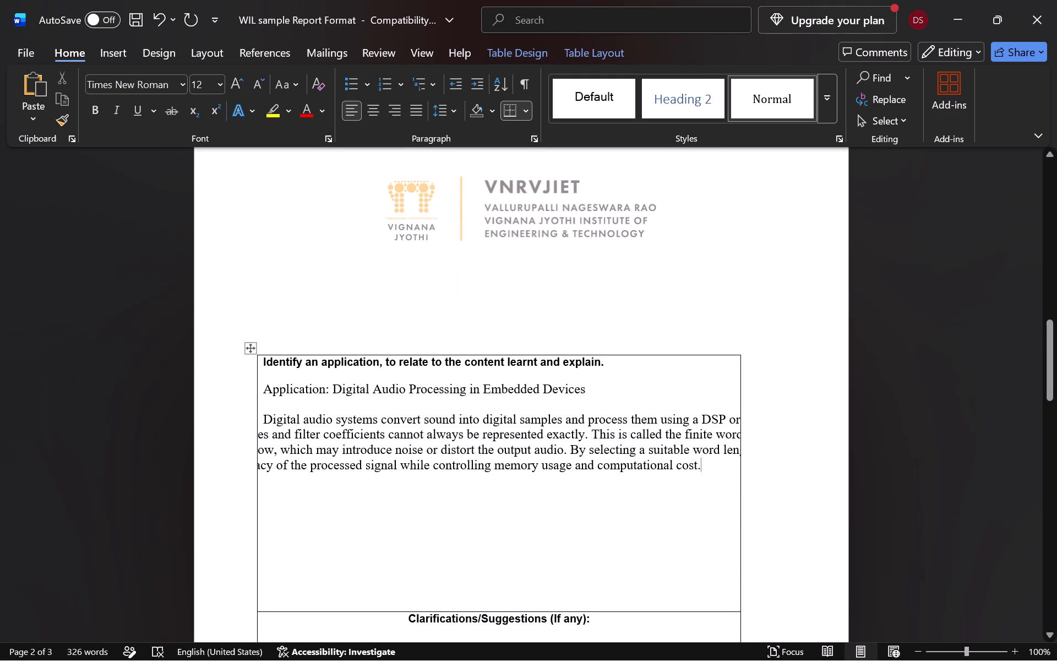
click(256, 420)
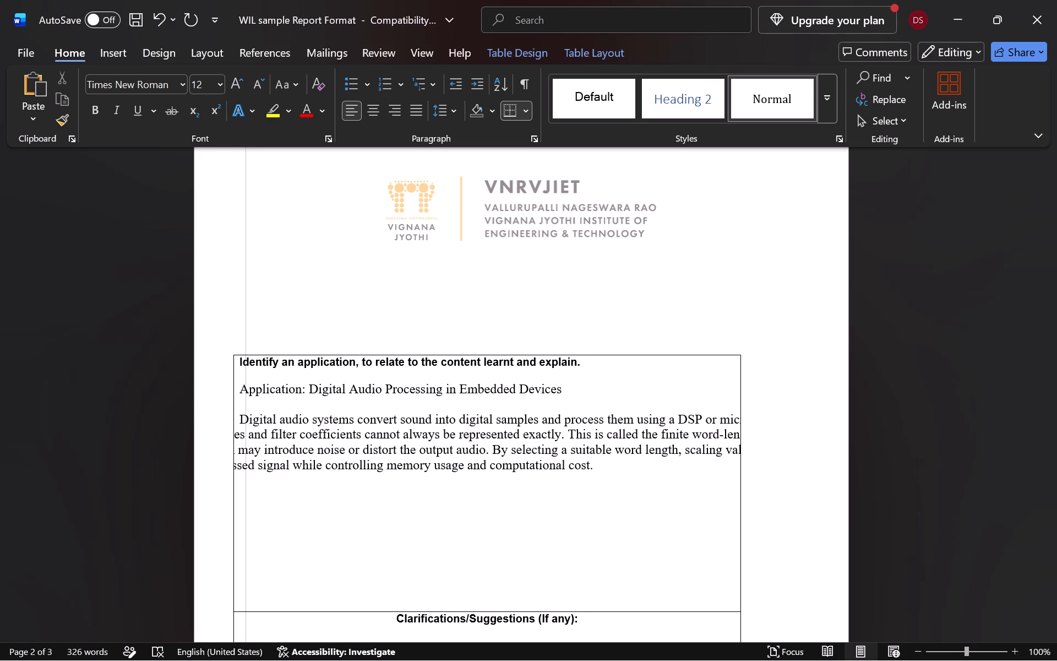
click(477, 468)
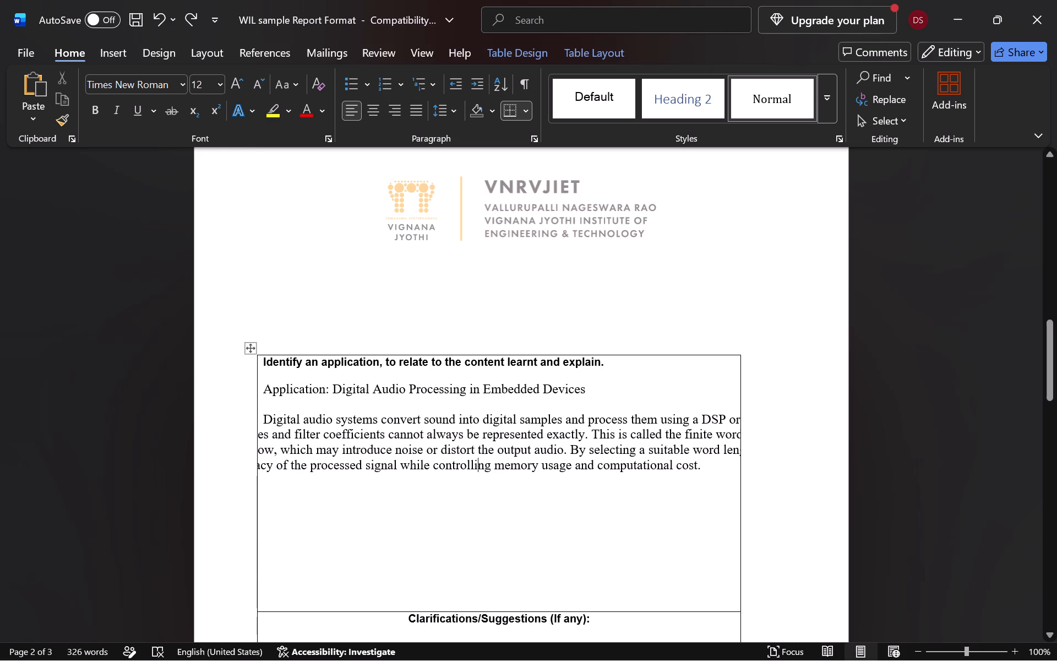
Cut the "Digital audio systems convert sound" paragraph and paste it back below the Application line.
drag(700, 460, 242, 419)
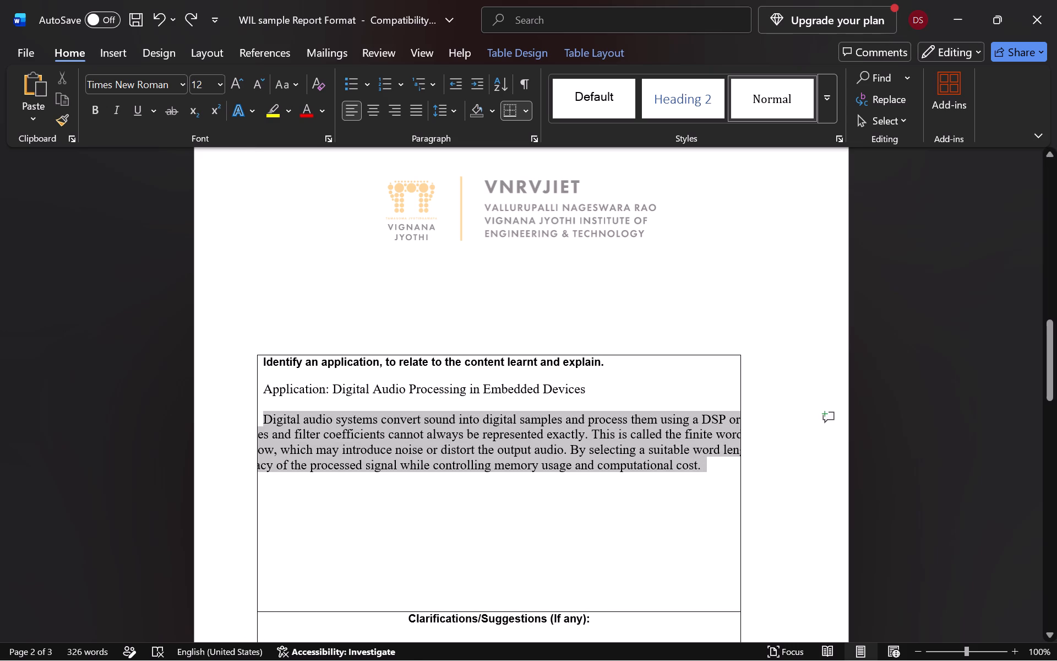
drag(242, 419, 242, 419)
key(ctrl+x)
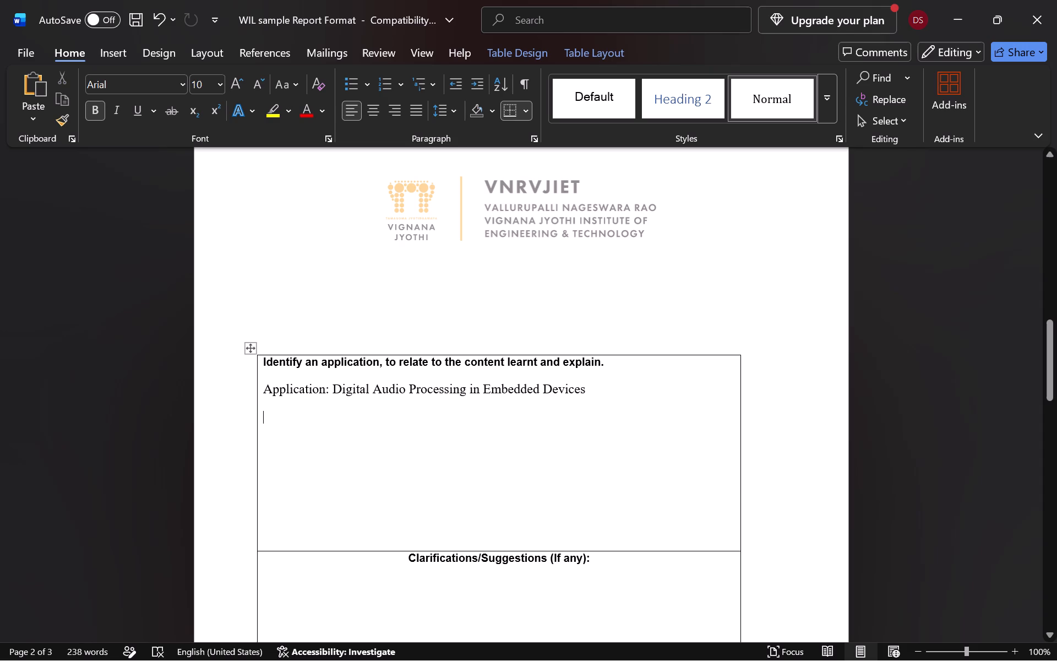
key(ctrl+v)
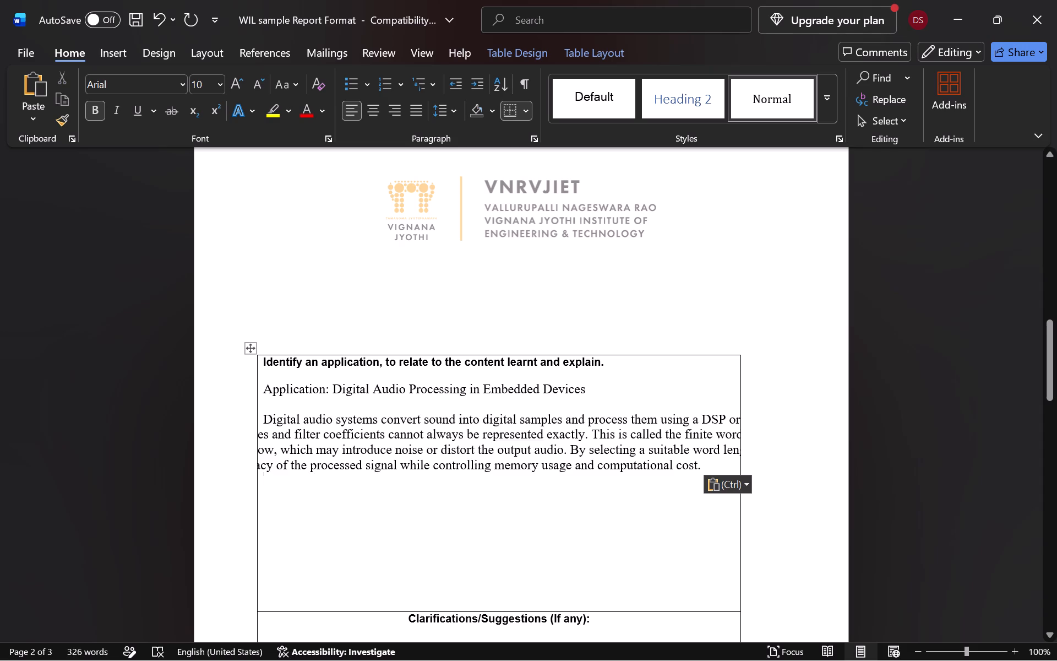
Undo the last paste of the "Digital audio systems convert sound" paragraph below the Application line.
click(563, 430)
key(ctrl+z)
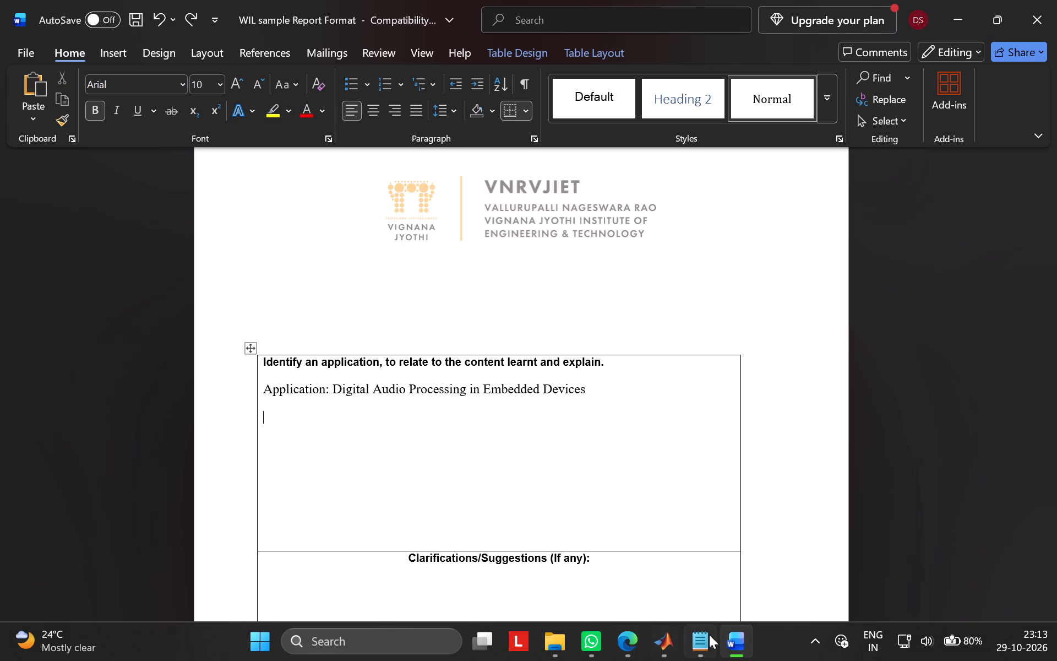
Switch to Notepad, paste the paragraph into a new document, and copy all of it as plain text.
click(709, 635)
click(678, 88)
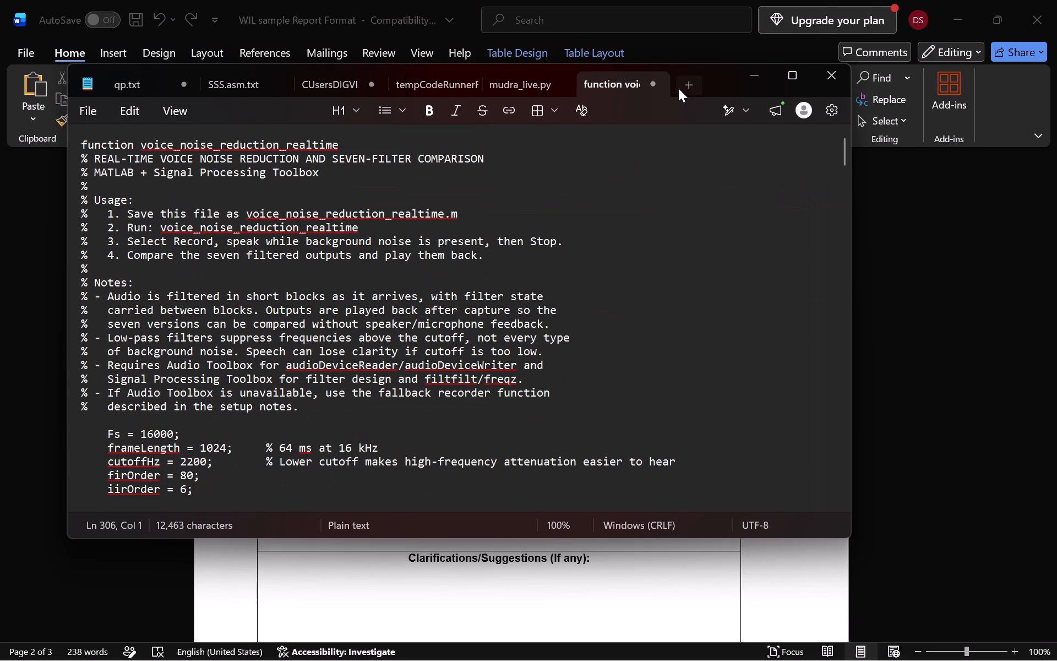
key(ctrl+v)
drag(247, 220, 161, 199)
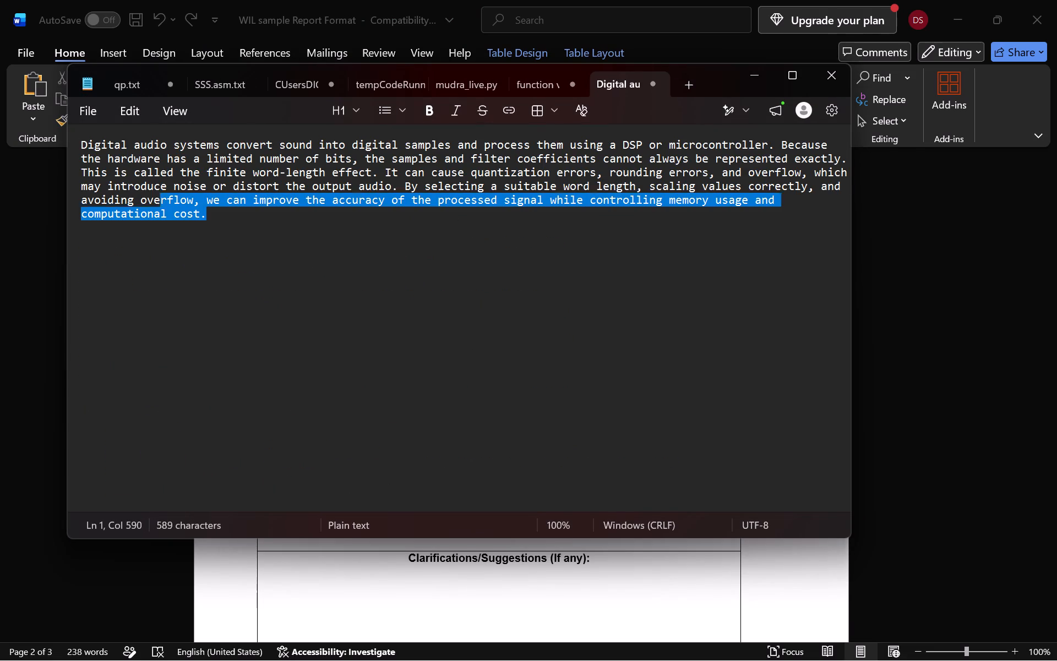
drag(161, 199, 55, 141)
key(ctrl+c)
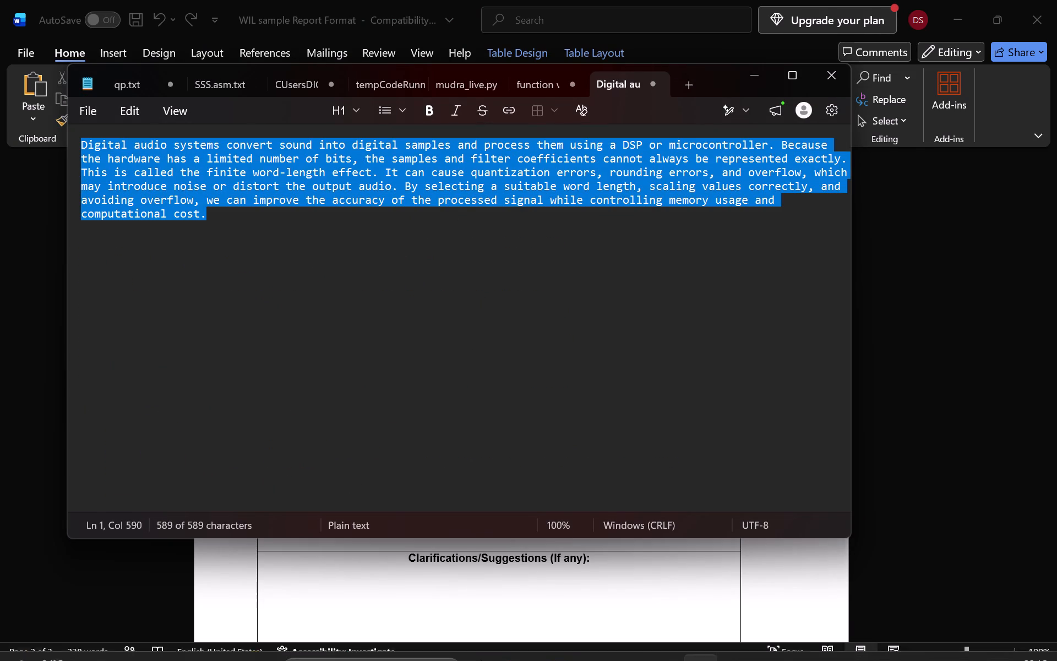
Return to Word and paste the plain-text paragraph as non-bold text below the Application line.
click(739, 653)
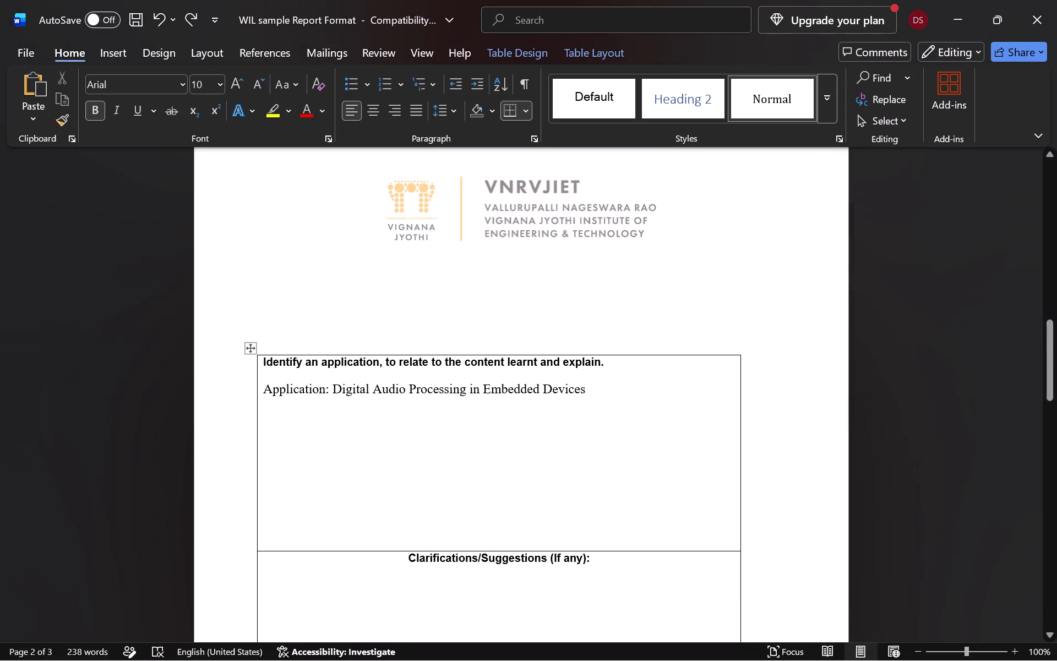
key(ctrl+b)
key(ctrl+v)
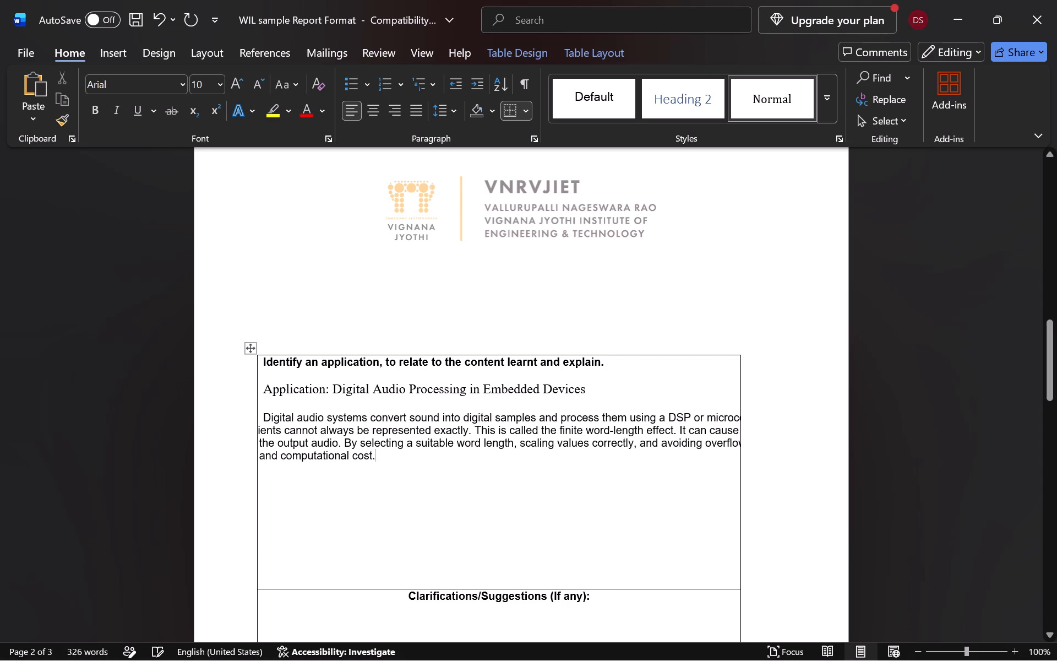
scroll(562, 483, left, 3)
scroll(528, 452, up, 1)
scroll(528, 452, down, 1)
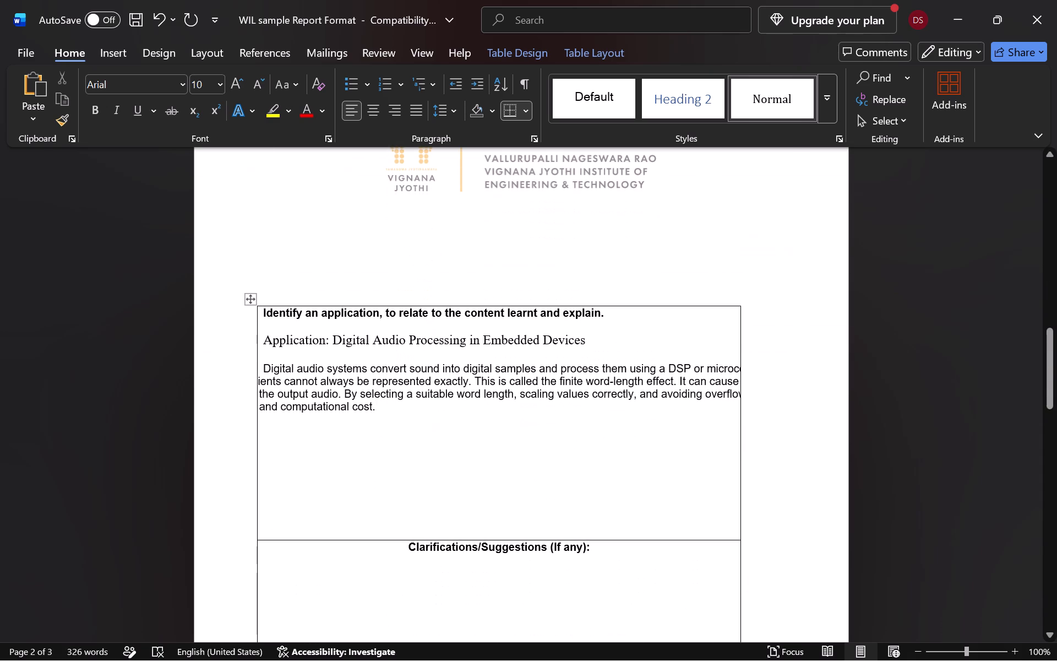
Break the pasted paragraph into separate lines after "using a DSP or" and after "the samples and filter".
click(358, 409)
click(383, 410)
click(709, 368)
key(Return)
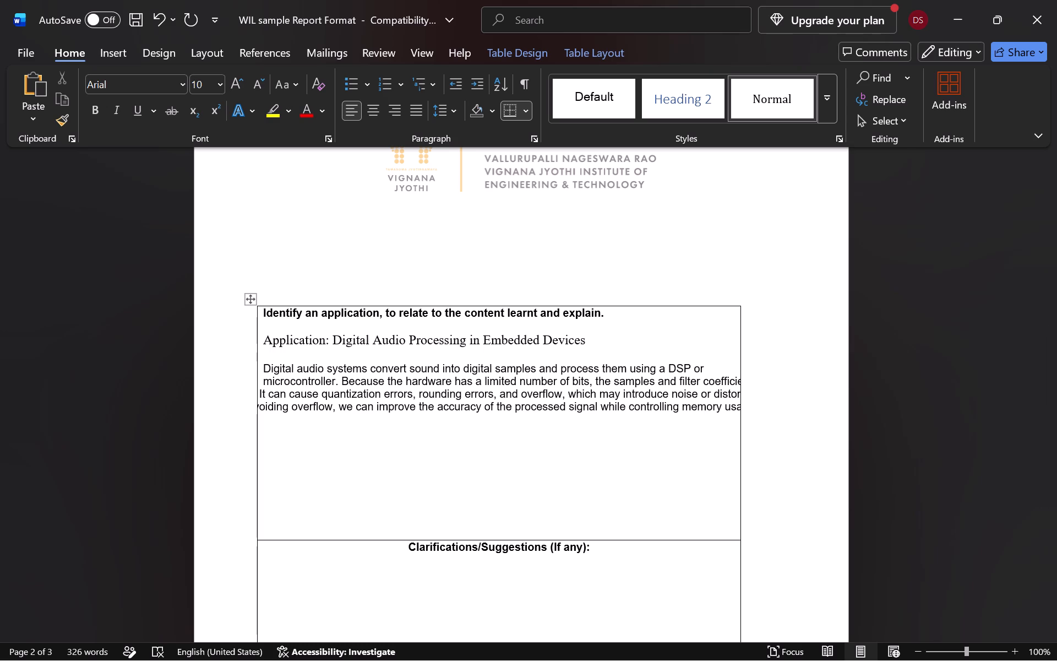
click(701, 383)
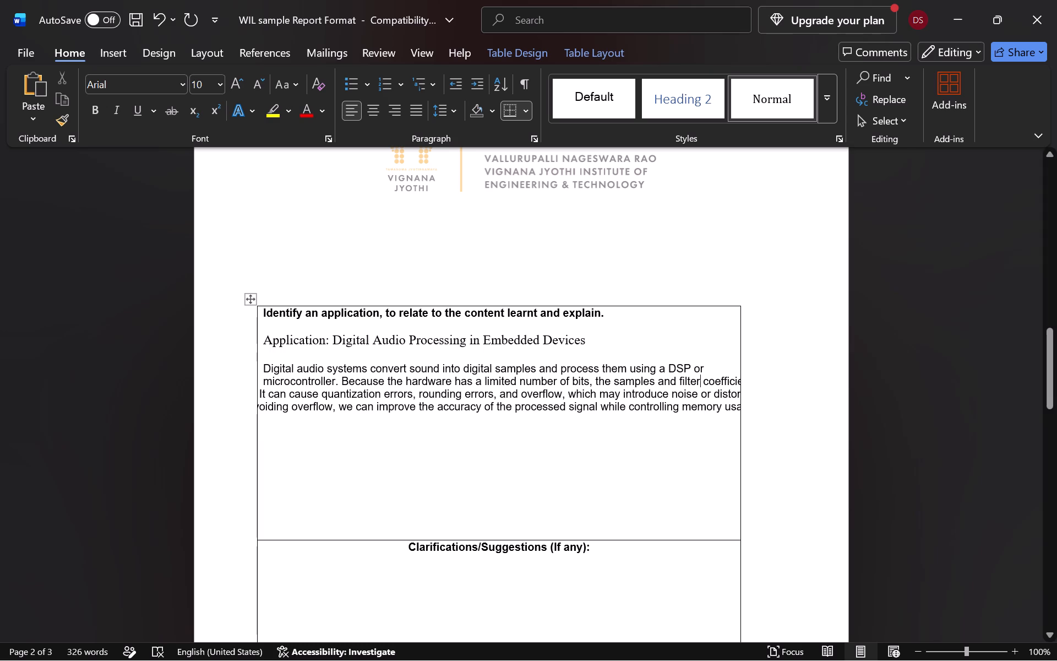
key(Return)
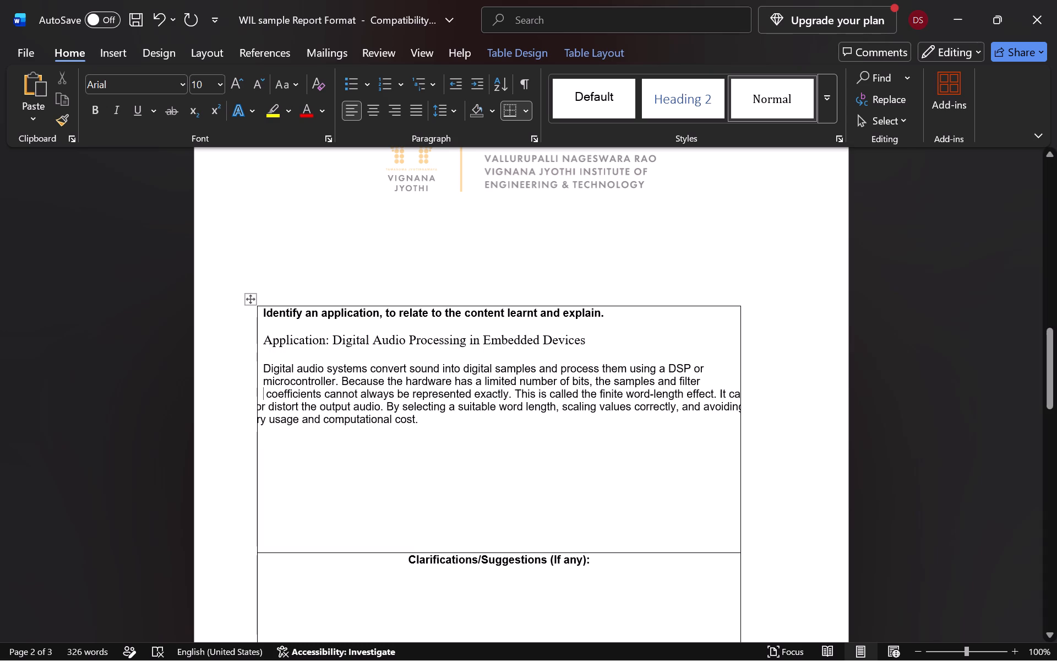
key(BackSpace)
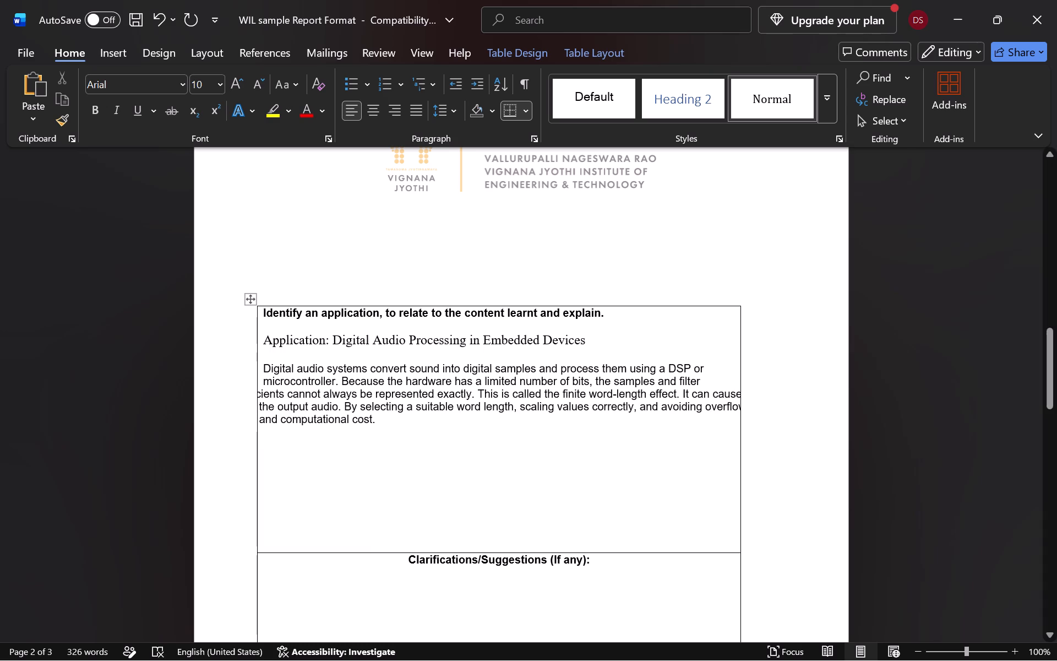
key(ctrl+z)
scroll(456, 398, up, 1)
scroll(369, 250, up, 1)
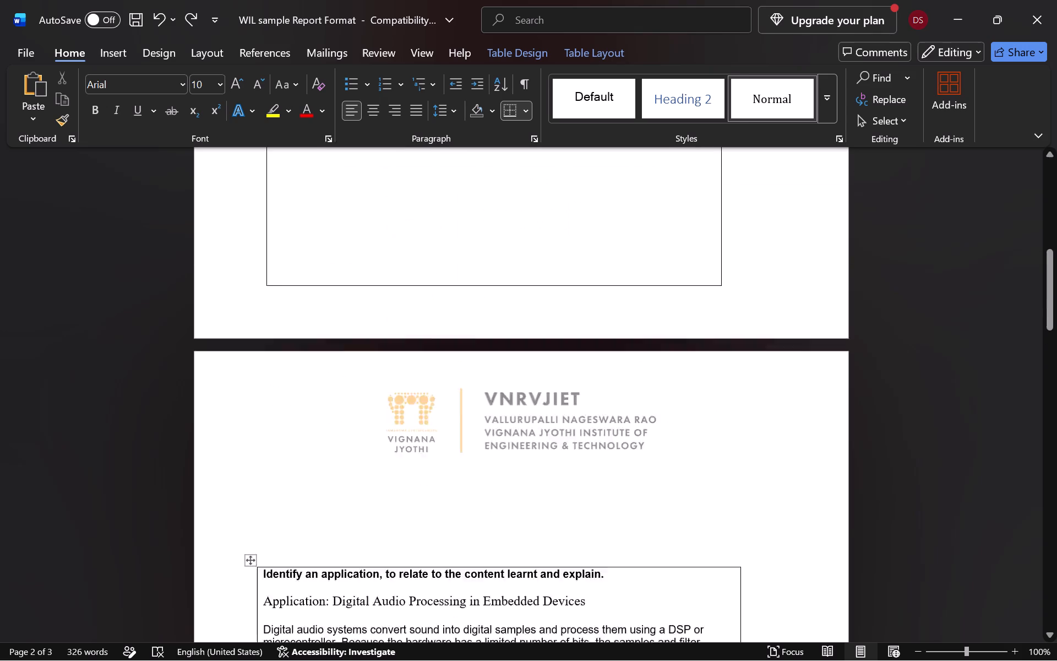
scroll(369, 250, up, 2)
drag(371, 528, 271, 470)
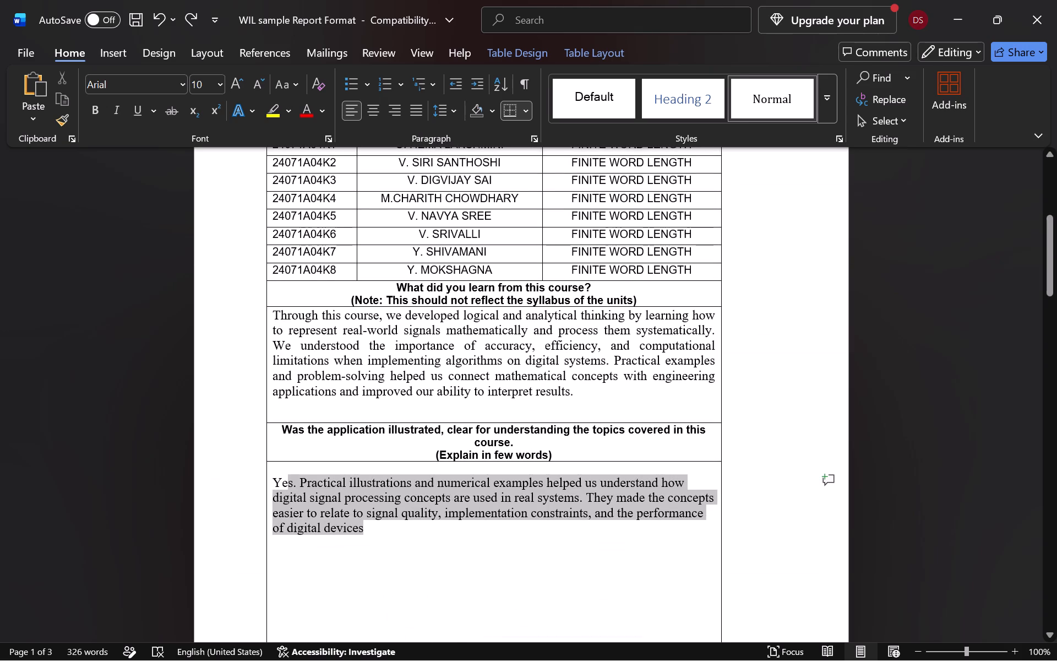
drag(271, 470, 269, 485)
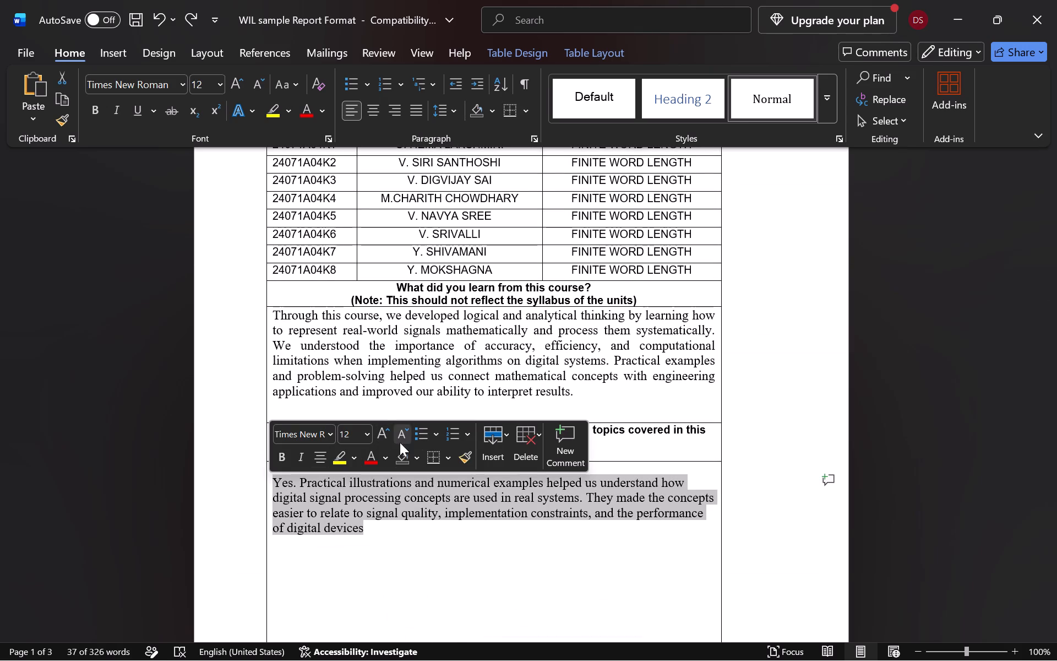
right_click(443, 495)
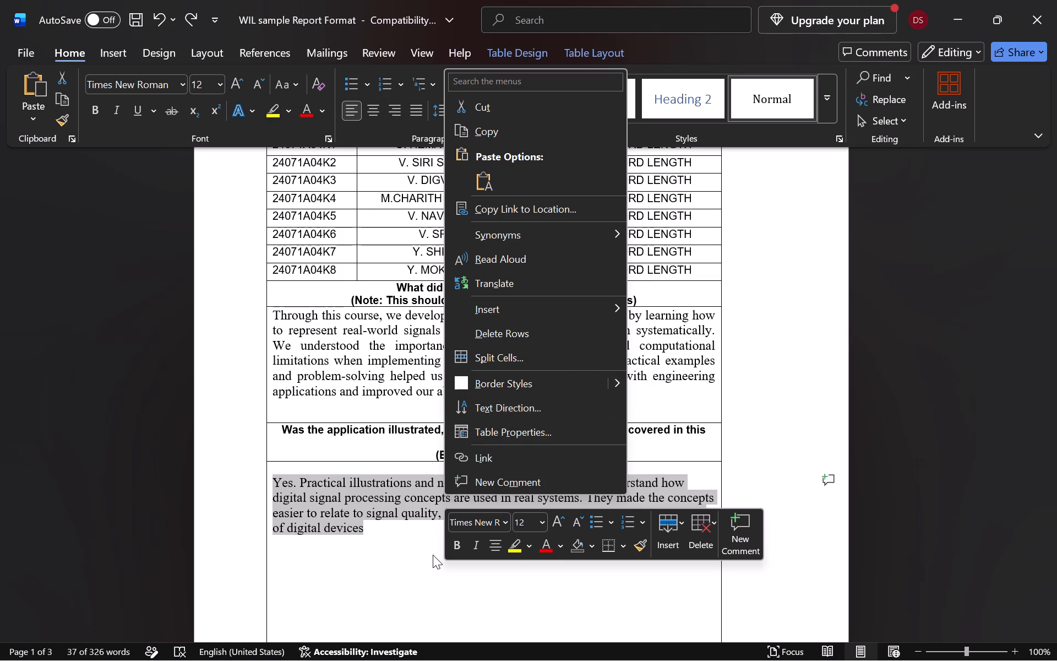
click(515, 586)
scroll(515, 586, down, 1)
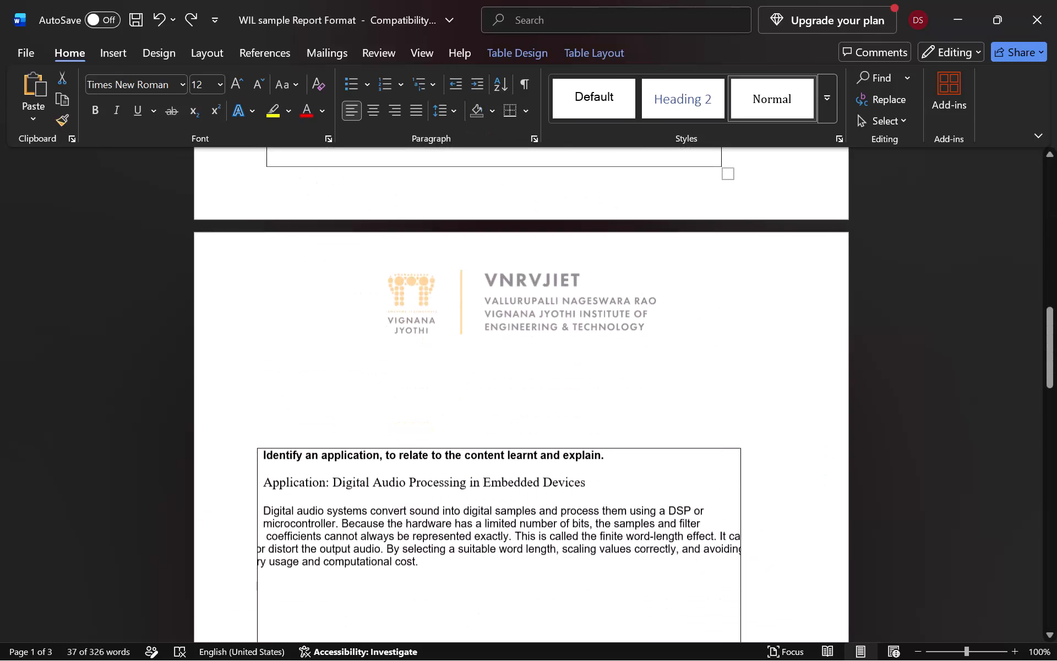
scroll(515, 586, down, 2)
Narrow the "Identify an application" table by moving its left border slightly inward.
click(502, 481)
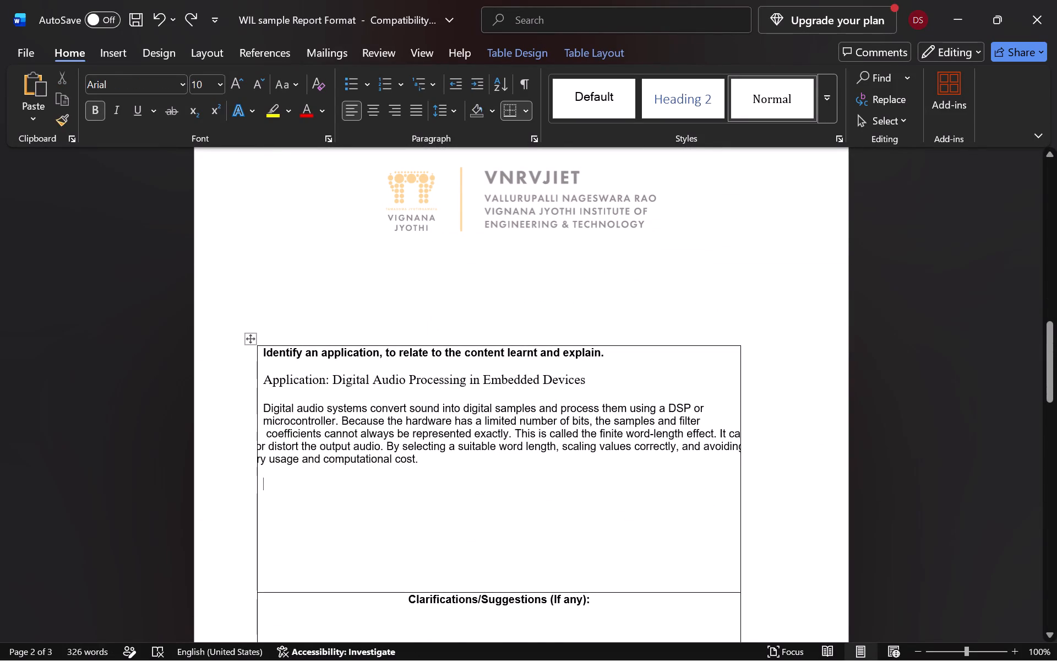
drag(256, 430, 226, 434)
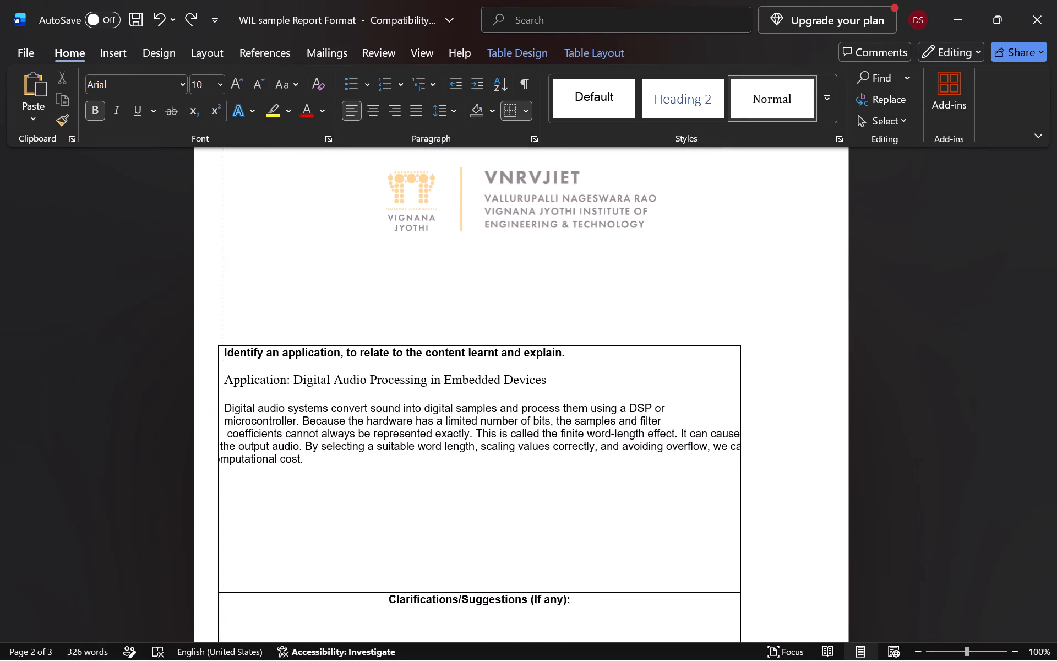
drag(226, 434, 317, 430)
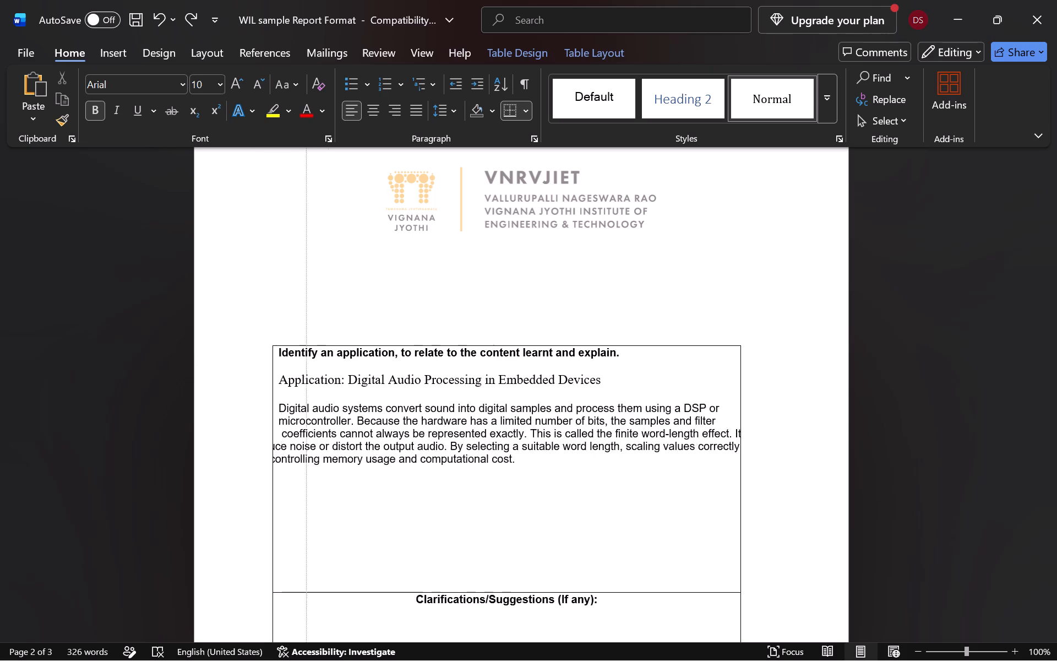
drag(317, 430, 279, 431)
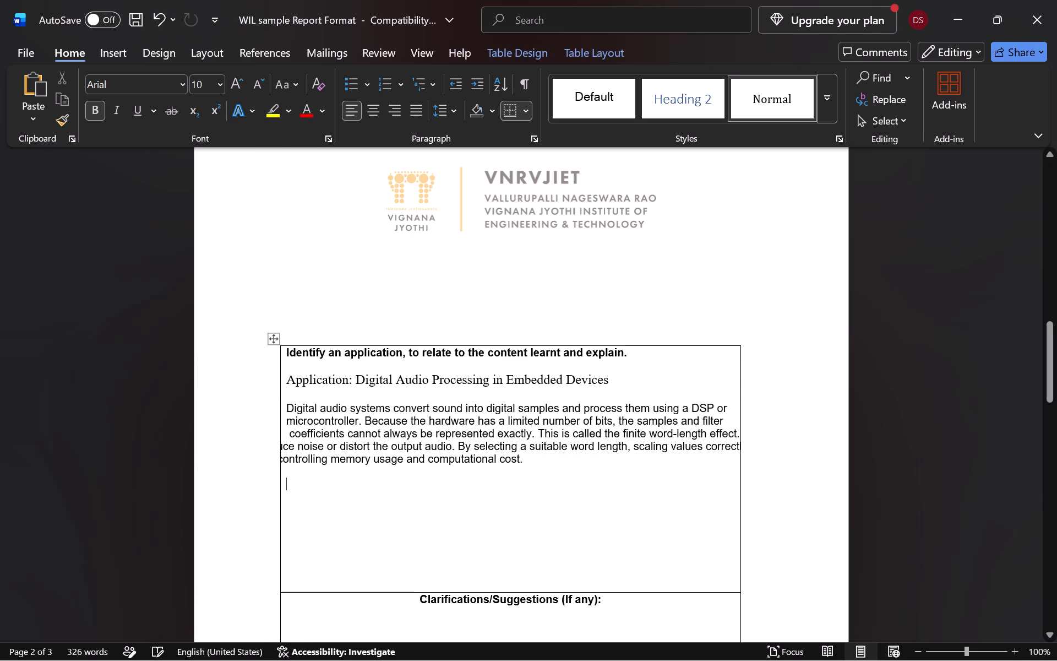
Move the whole "Identify an application" table slightly up and left, aligning its left edge with the previous page's table.
scroll(698, 422, down, 1)
scroll(698, 422, up, 1)
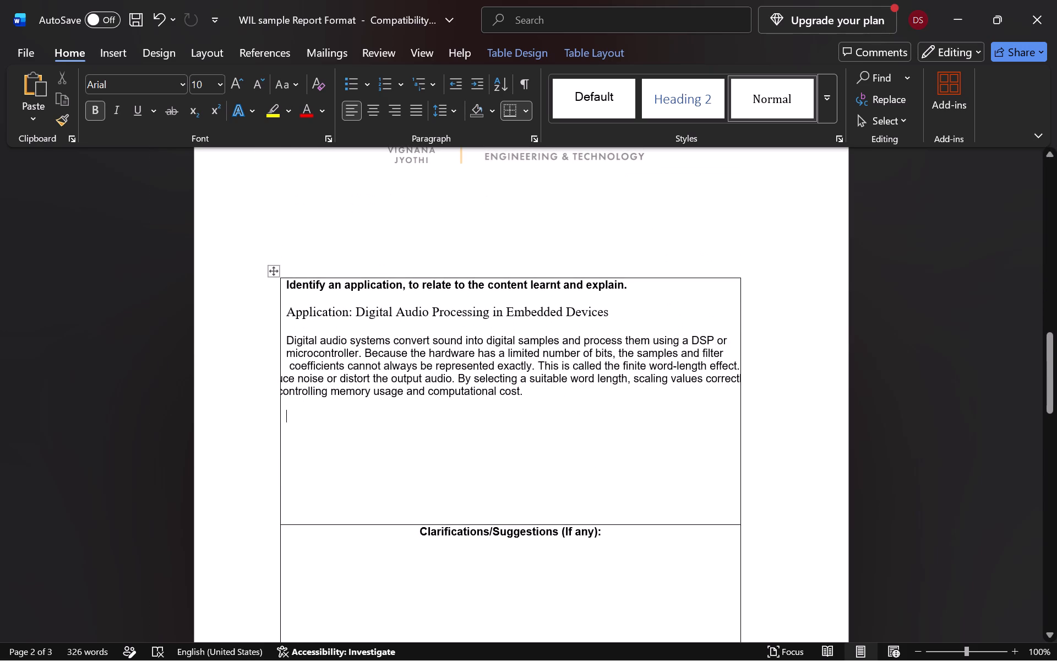
click(551, 428)
drag(274, 276, 266, 253)
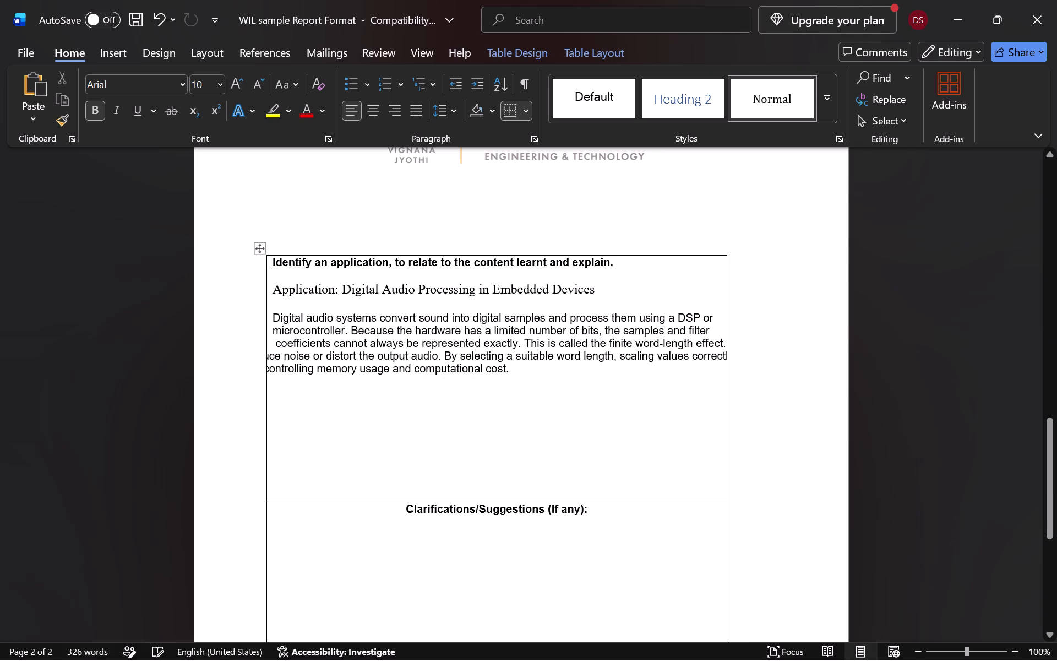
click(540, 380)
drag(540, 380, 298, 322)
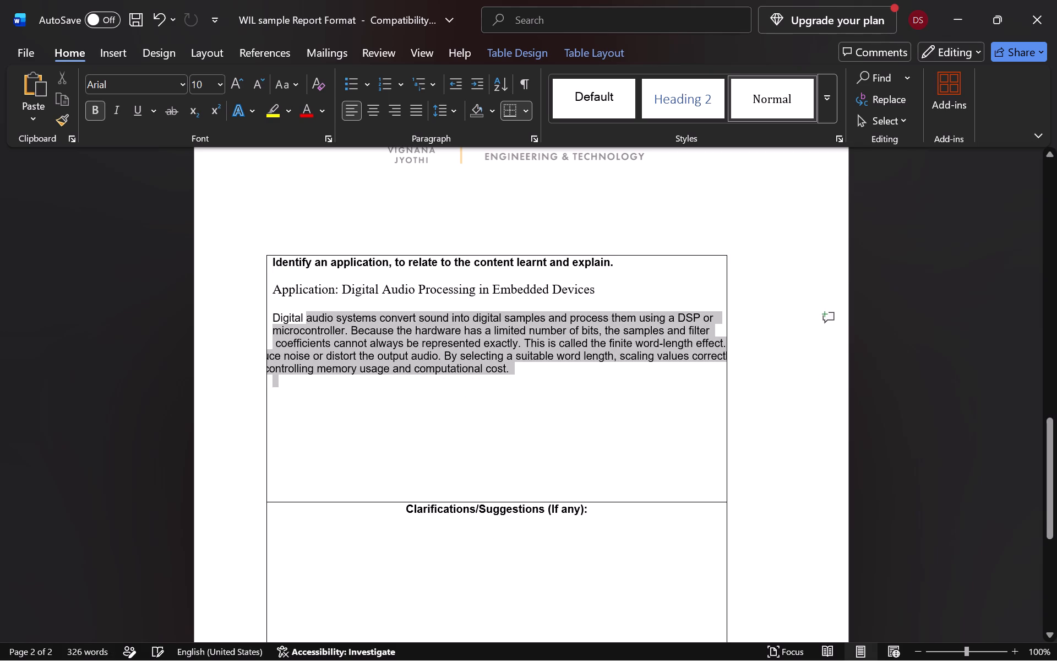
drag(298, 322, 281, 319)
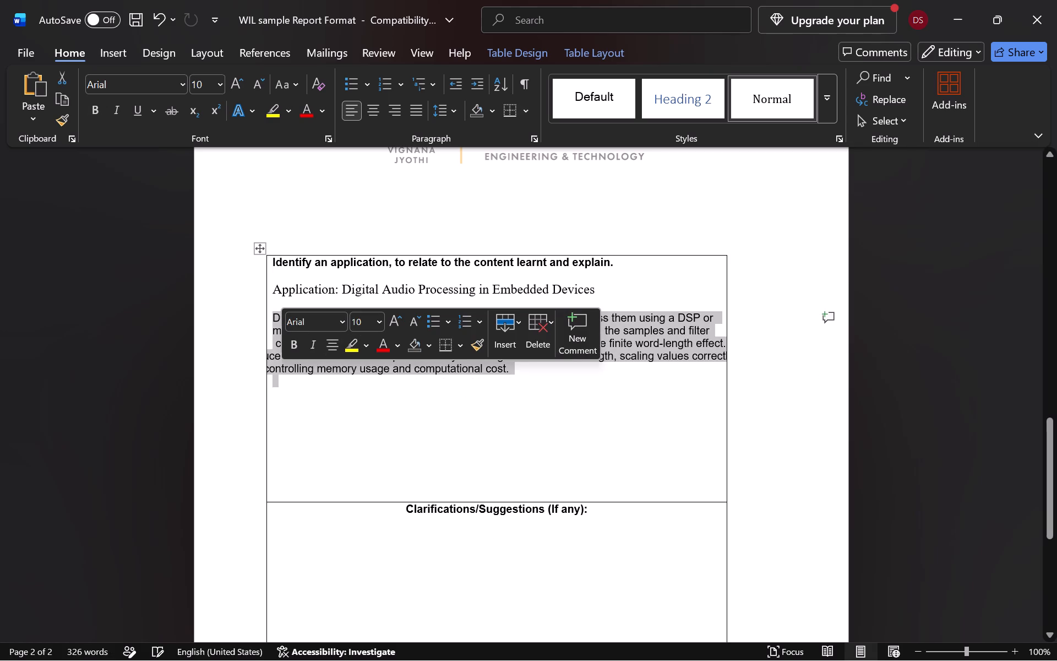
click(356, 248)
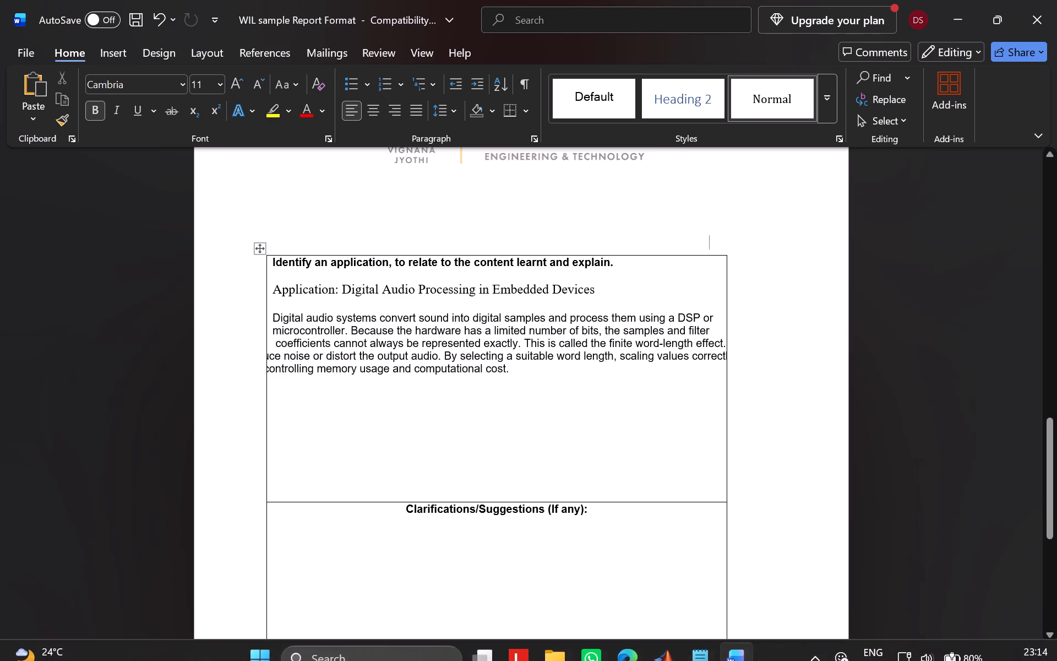
Insert a line break in the "finite word-length effect" sentence, after the letters "eff".
scroll(577, 562, down, 1)
click(711, 291)
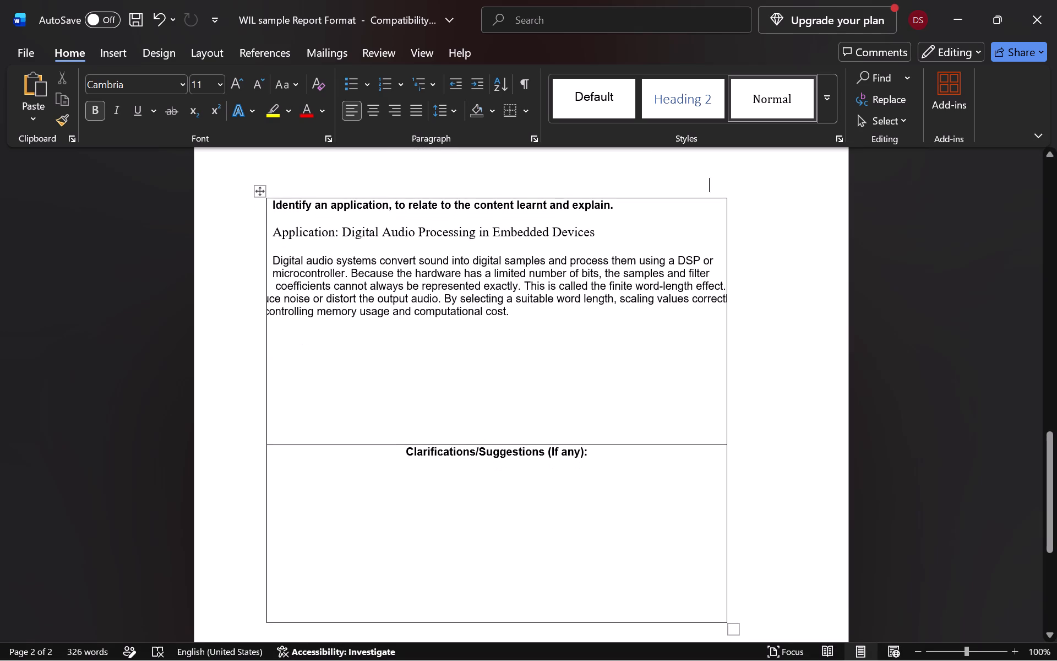
key(Return)
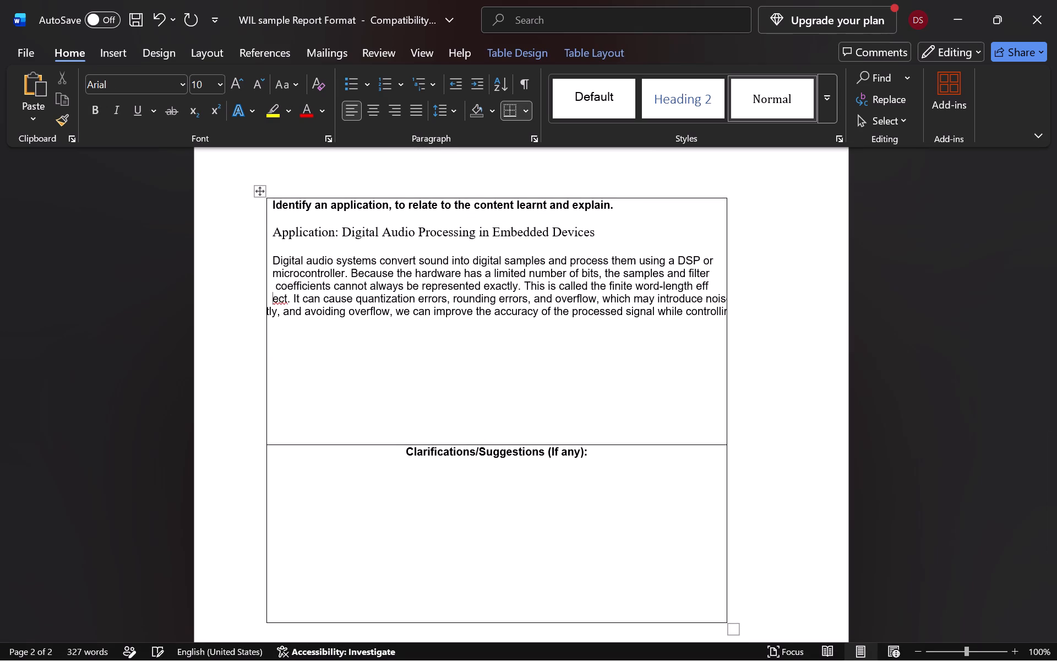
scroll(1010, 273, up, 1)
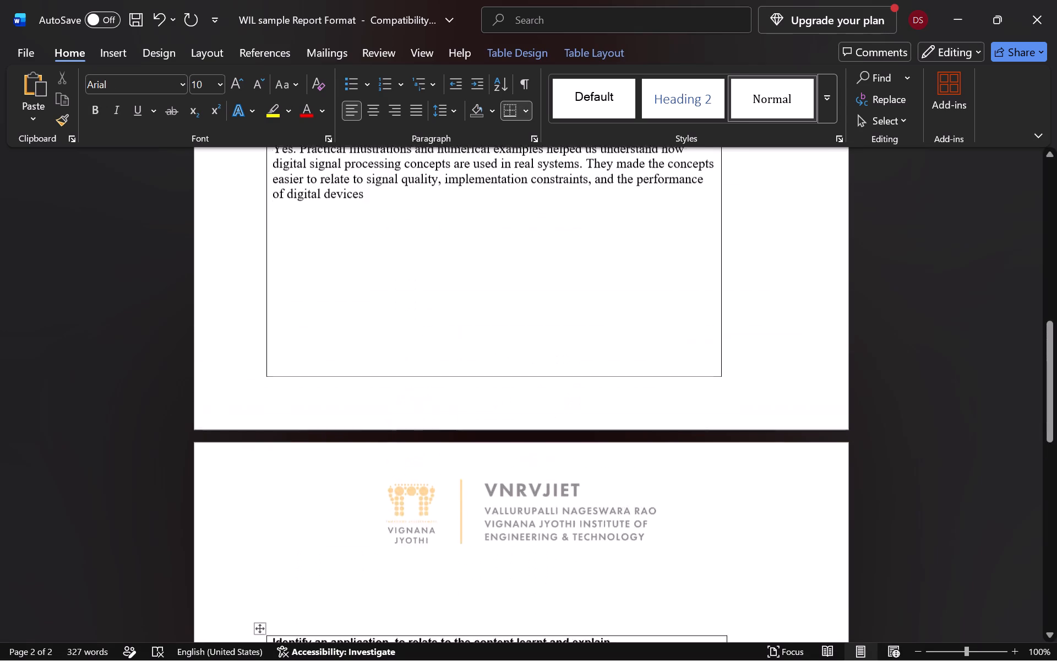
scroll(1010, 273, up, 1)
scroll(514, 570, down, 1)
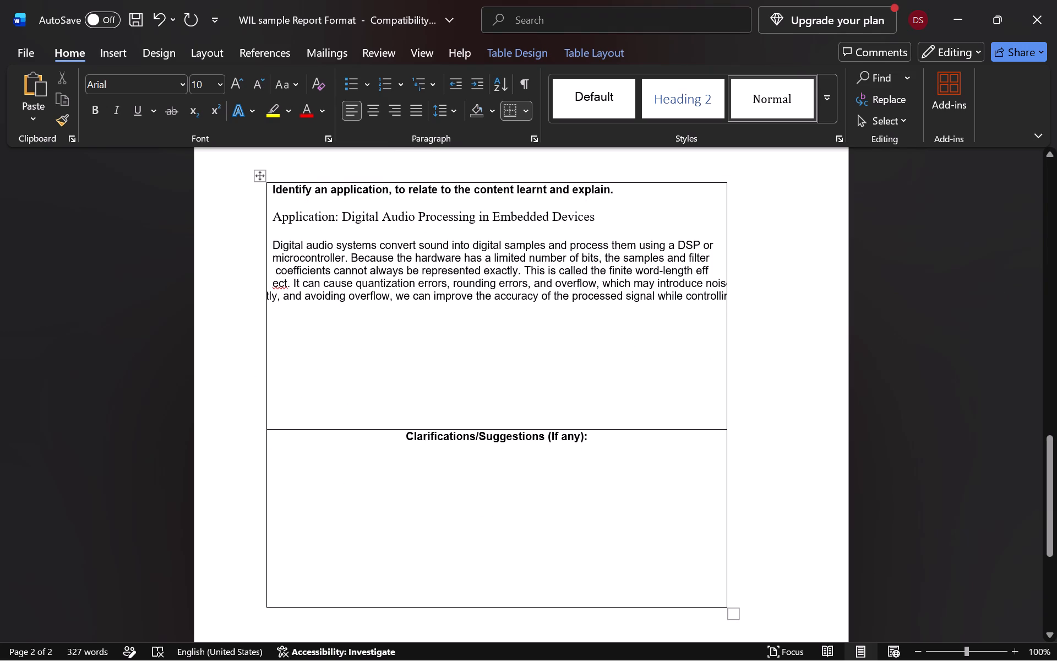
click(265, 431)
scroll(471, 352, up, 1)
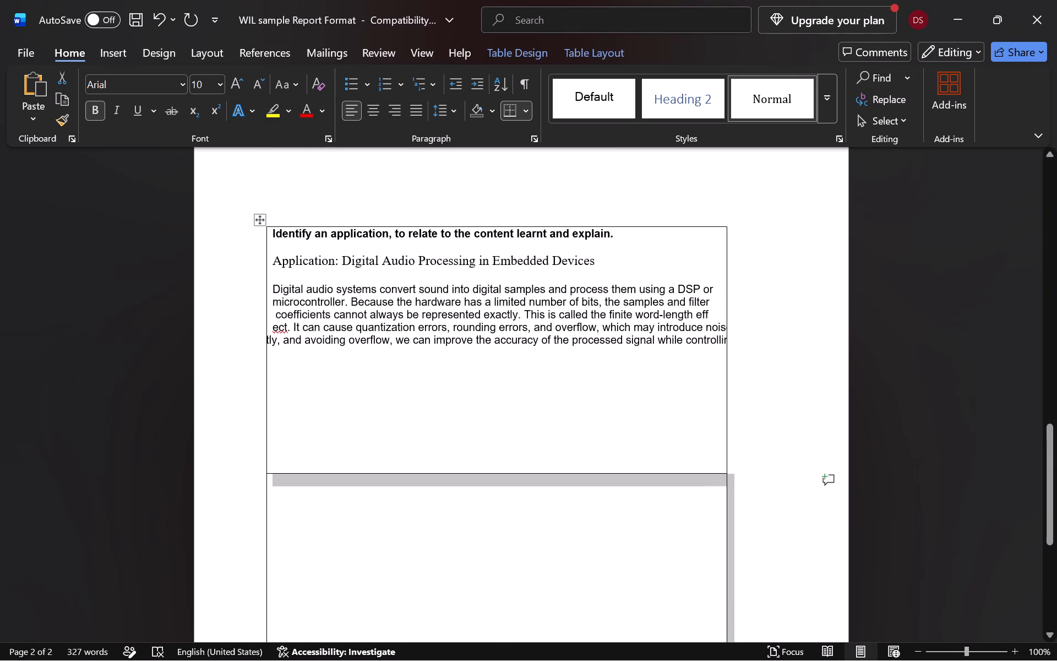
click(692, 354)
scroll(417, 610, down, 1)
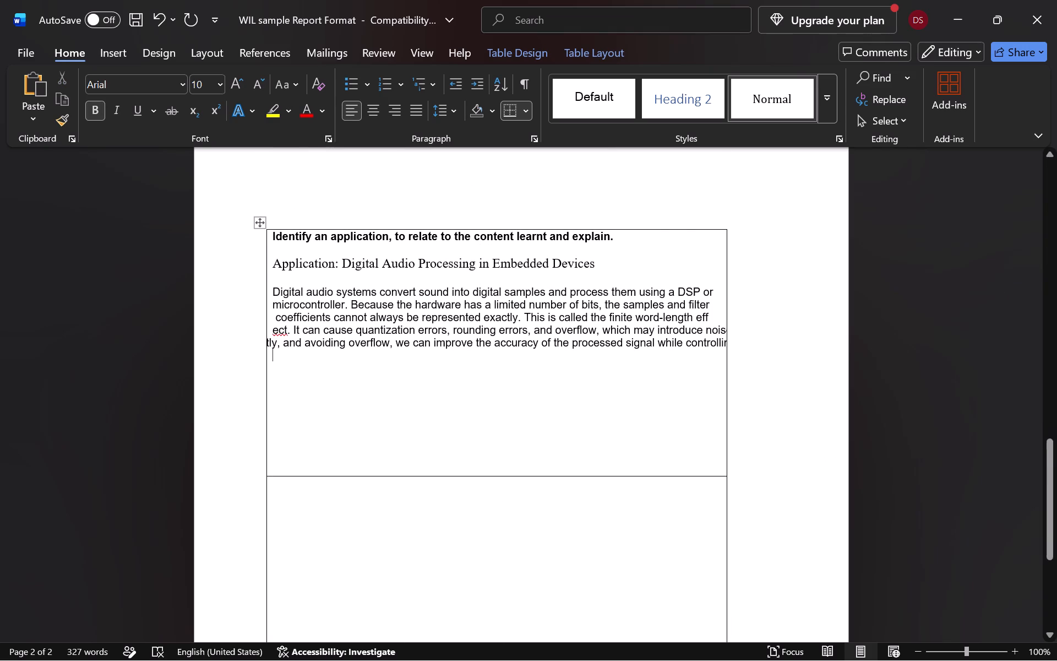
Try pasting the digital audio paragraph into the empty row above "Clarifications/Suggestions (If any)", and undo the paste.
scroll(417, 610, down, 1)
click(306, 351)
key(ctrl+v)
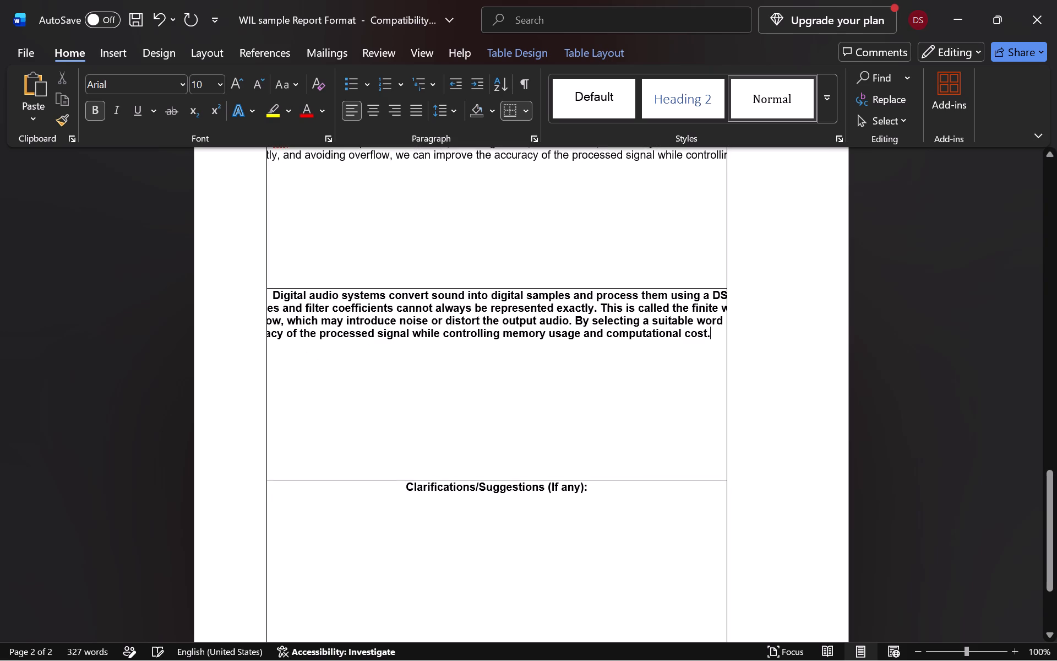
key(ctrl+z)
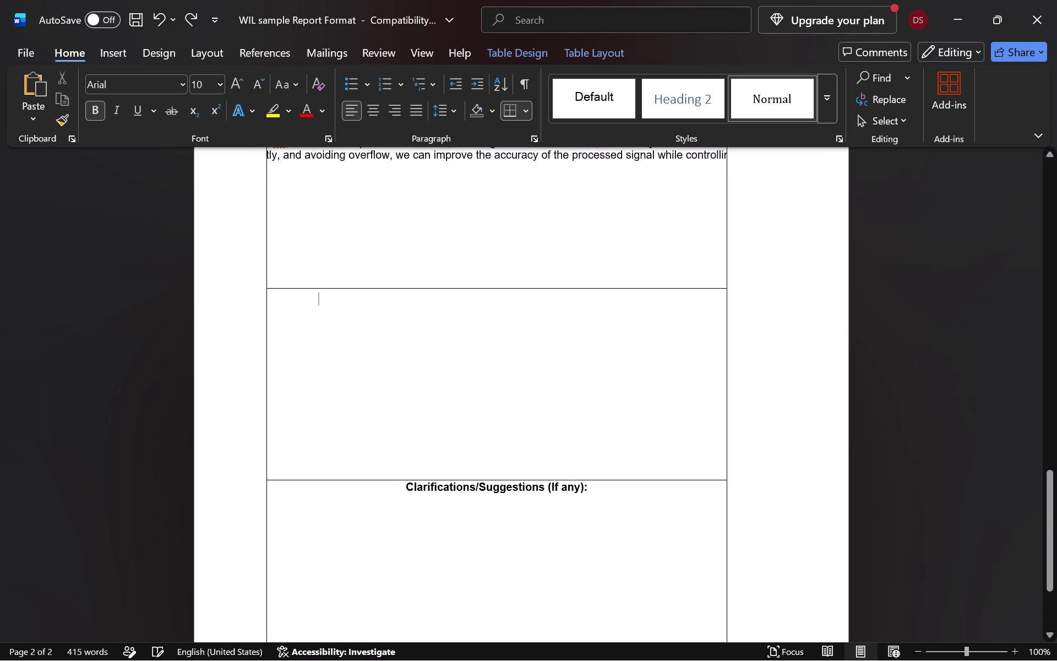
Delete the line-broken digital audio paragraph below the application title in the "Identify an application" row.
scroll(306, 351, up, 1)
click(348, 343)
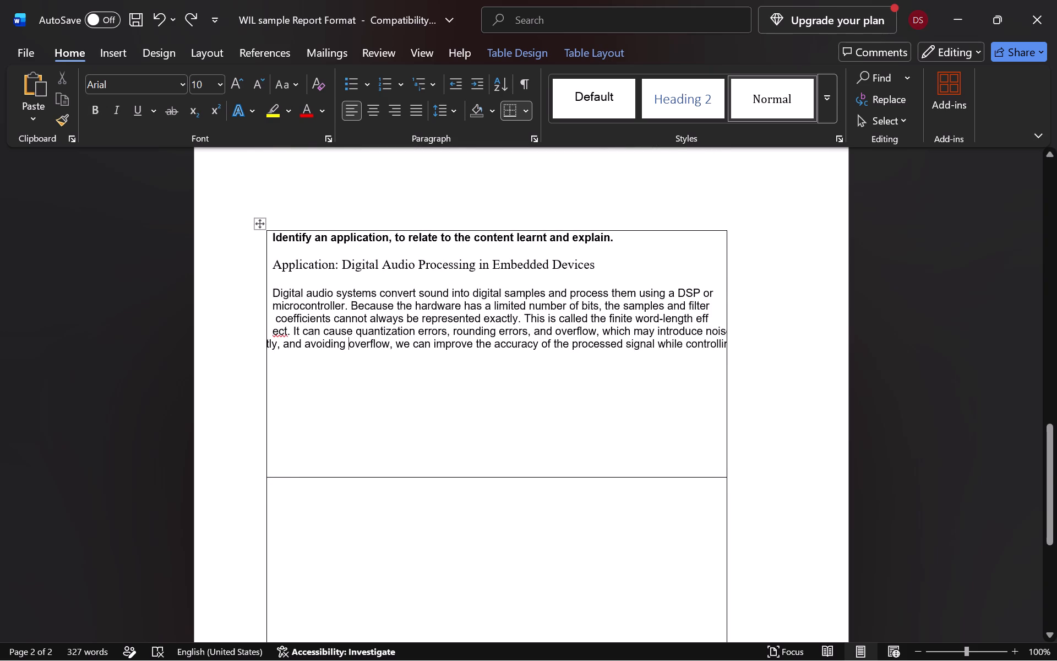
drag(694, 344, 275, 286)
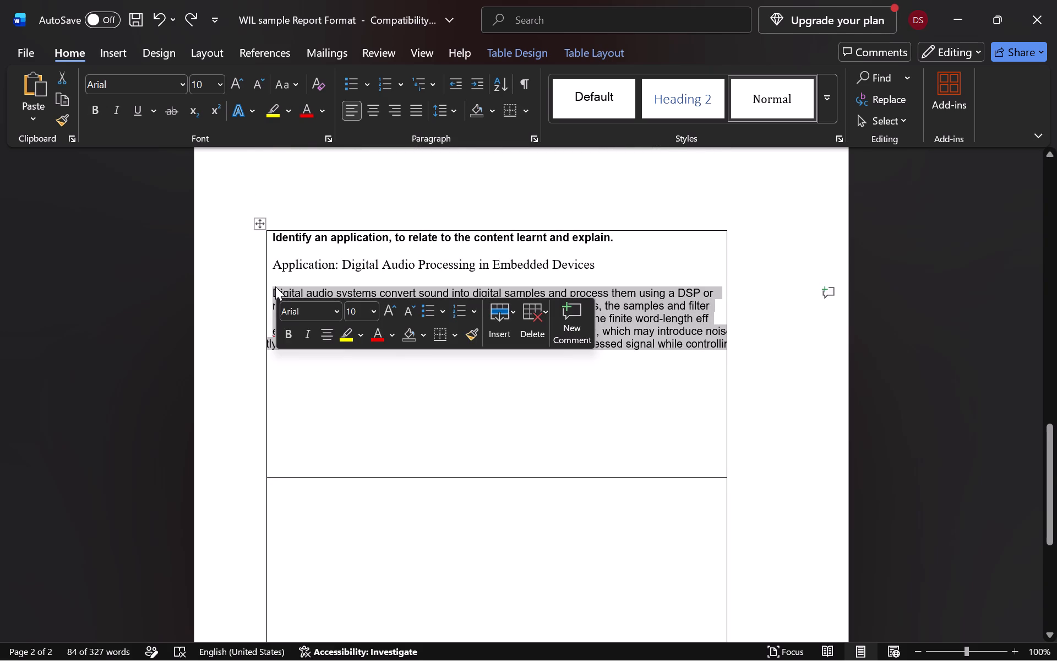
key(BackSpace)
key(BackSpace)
Undo the deletion and the earlier line-break, table and text edits, back to the application paragraph as first pasted.
key(ctrl+z)
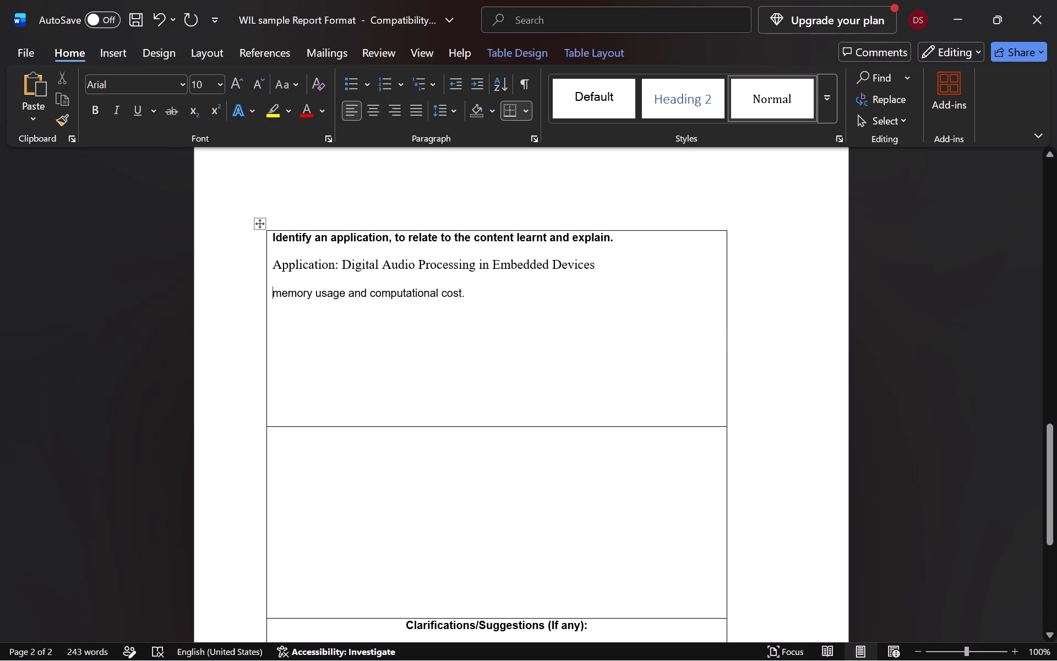
key(ctrl+z)
key(ctrl+z)
key(ctrl+z)
key(ctrl+z)
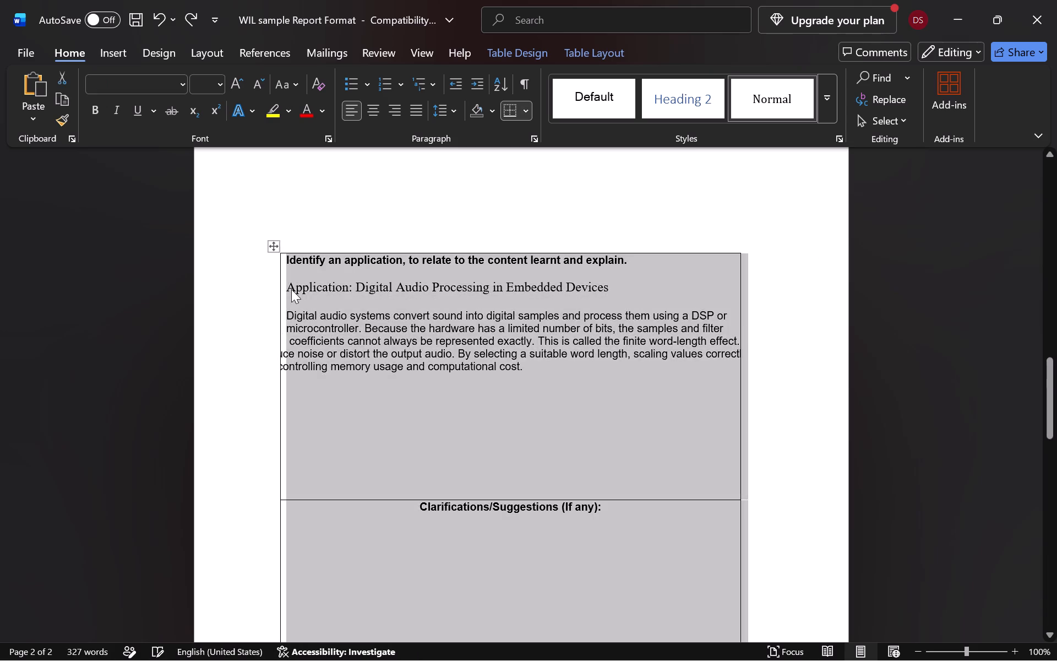
key(ctrl+z)
key(ctrl+z)
key(ctrl+z)
key(ctrl+z)
key(ctrl+z)
key(ctrl+z)
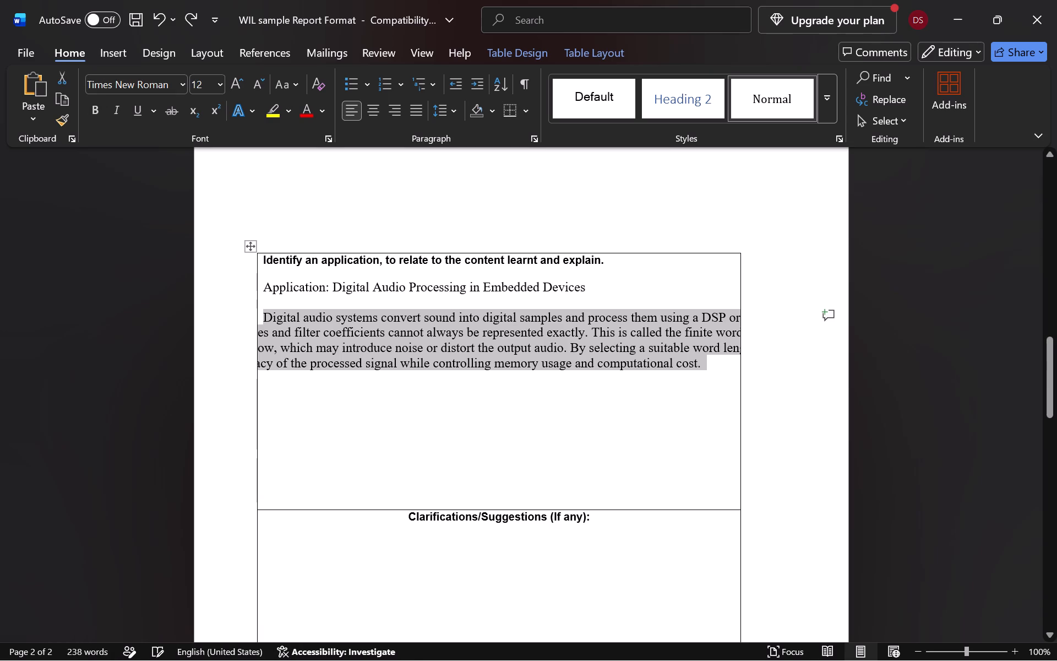
key(ctrl+z)
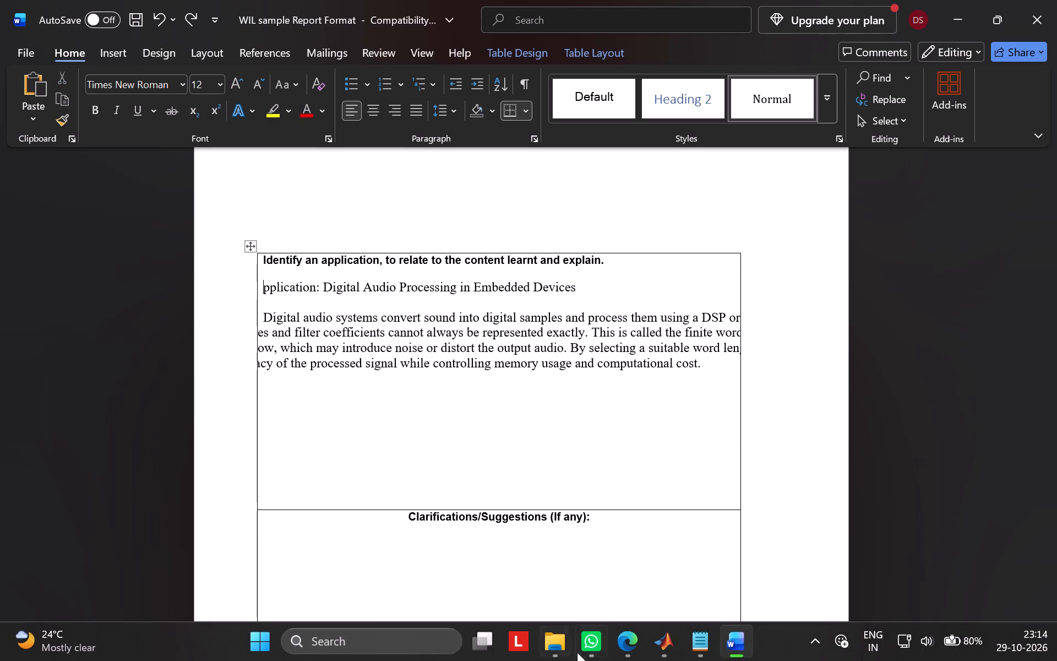
Compare with the report preview in the ChatGPT chat, and delete the application title and paragraph from the Word table's "Identify an application" row.
click(631, 646)
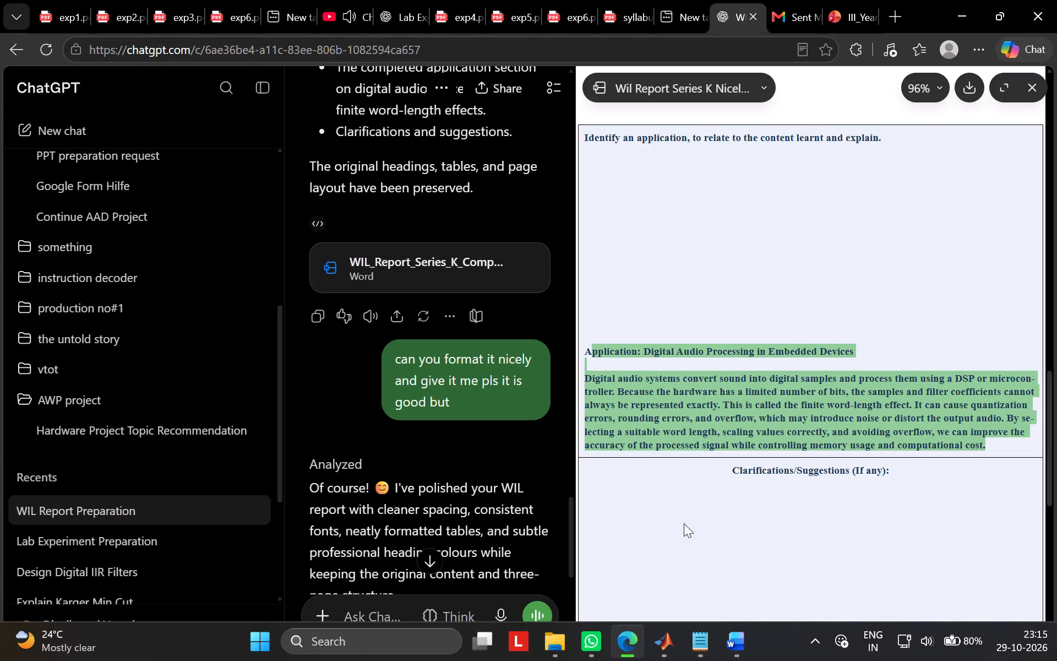
scroll(688, 522, up, 4)
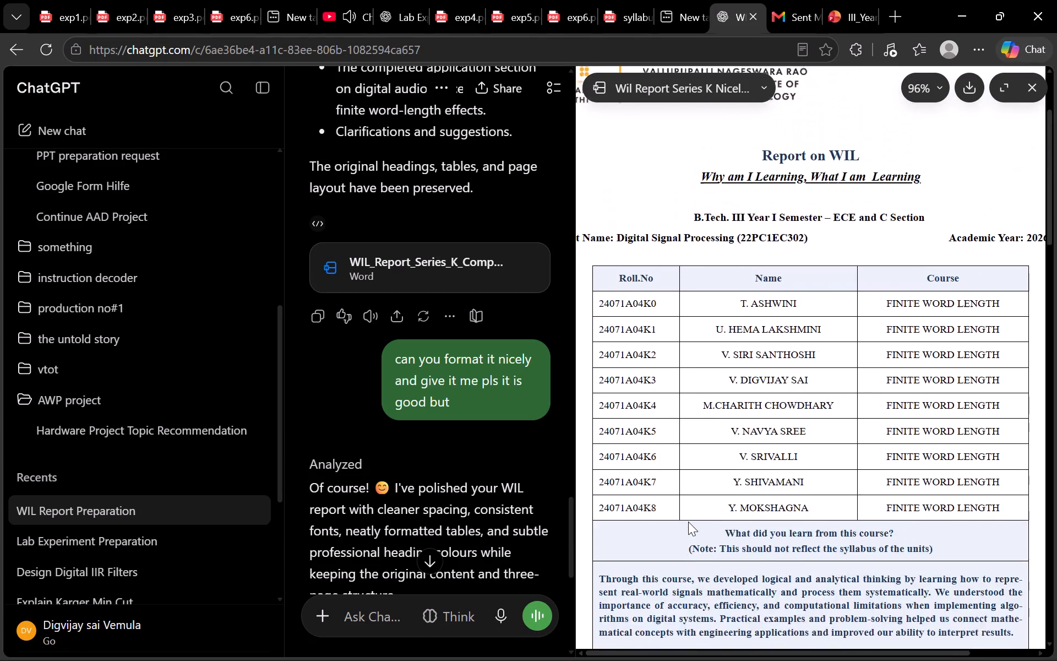
scroll(688, 522, down, 2)
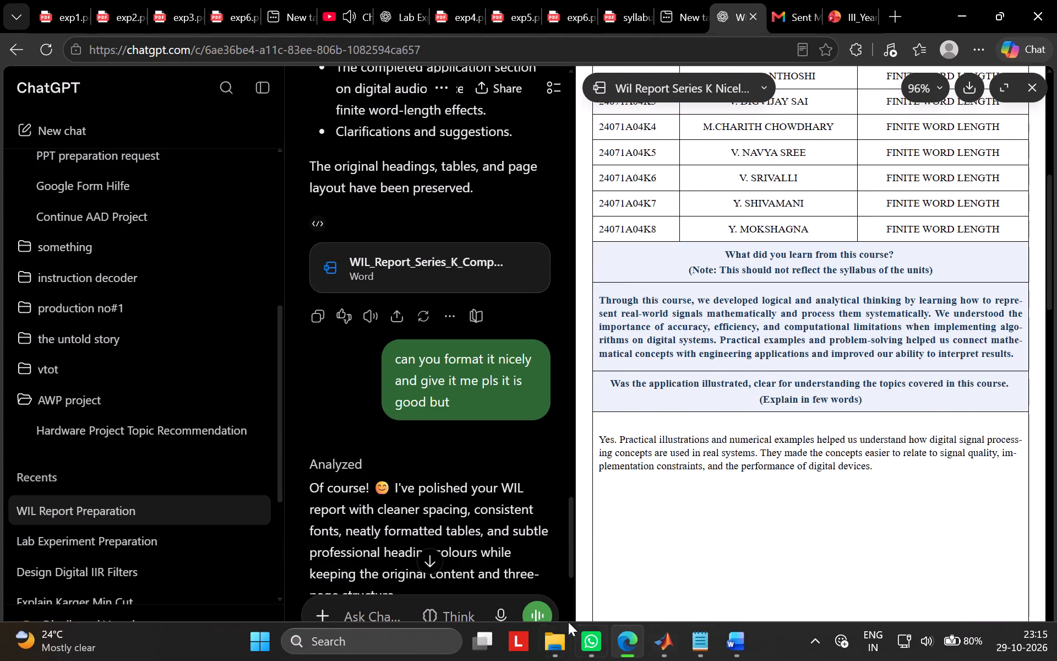
click(729, 642)
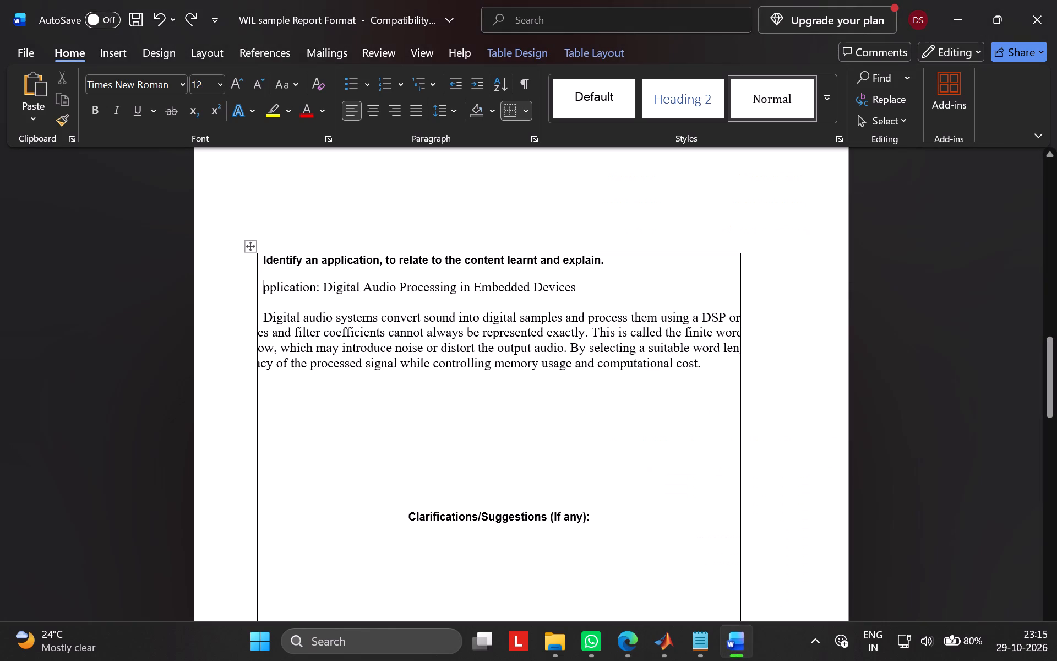
drag(710, 365, 272, 291)
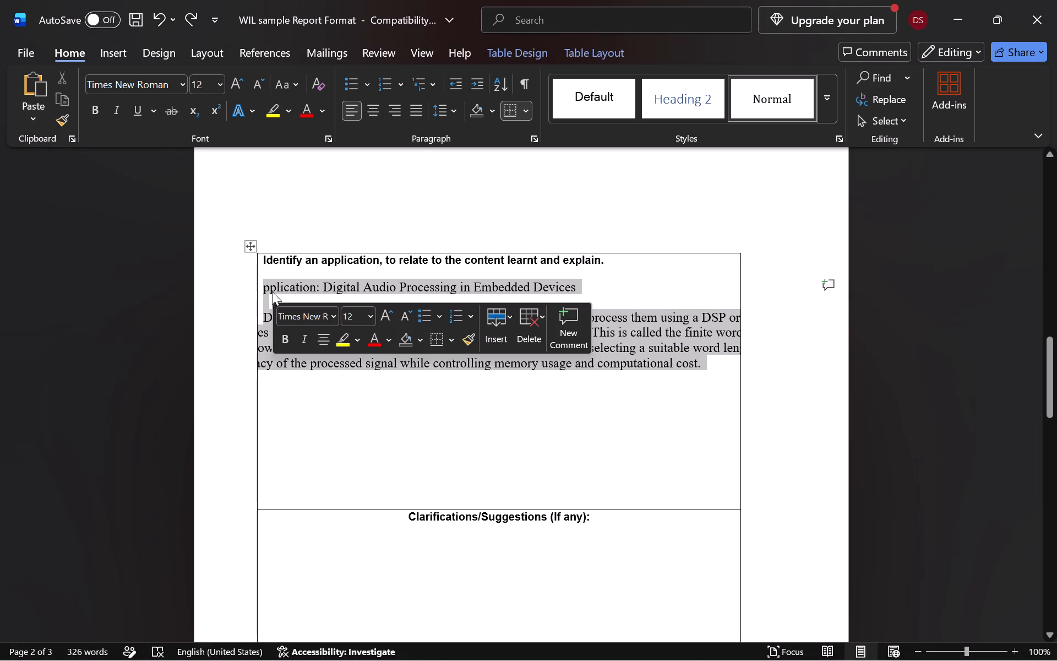
key(BackSpace)
scroll(272, 291, up, 1)
scroll(272, 291, down, 1)
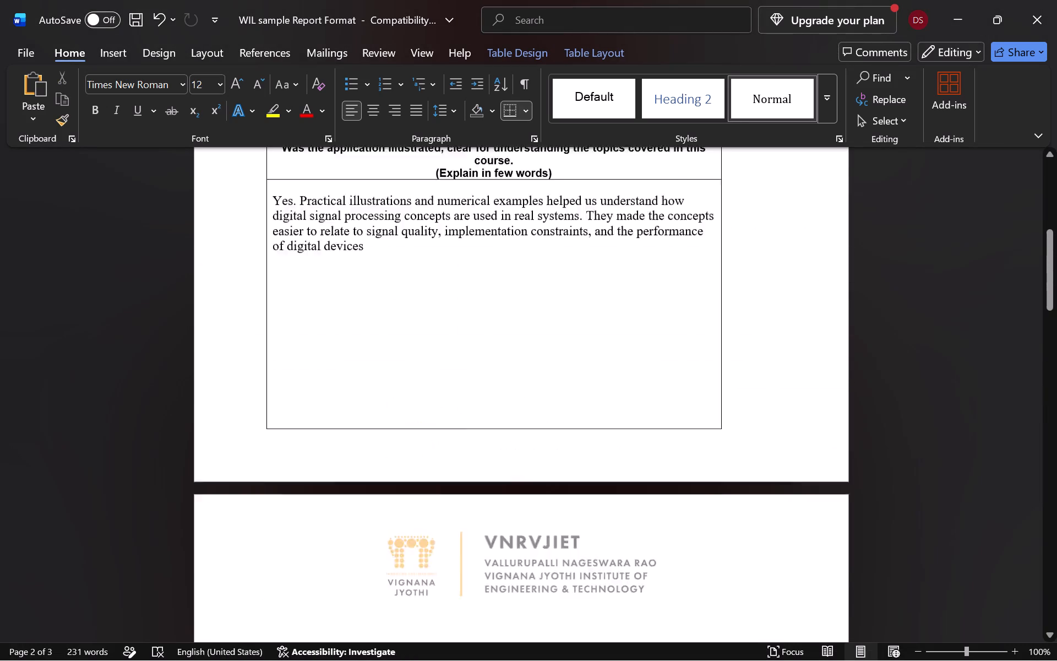
scroll(272, 291, down, 1)
right_click(272, 291)
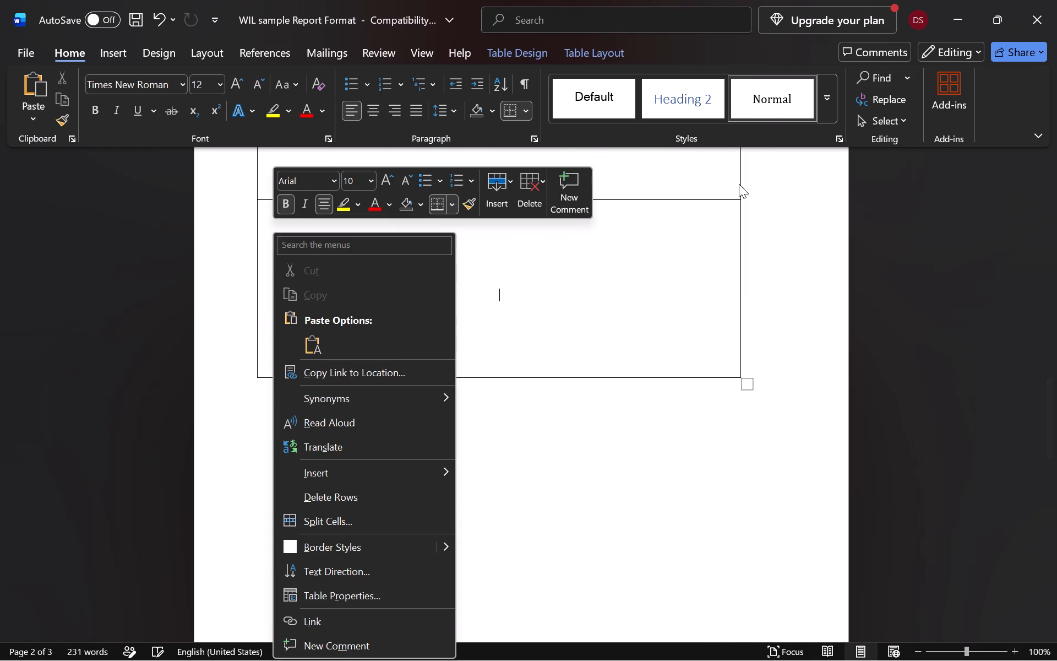
click(692, 334)
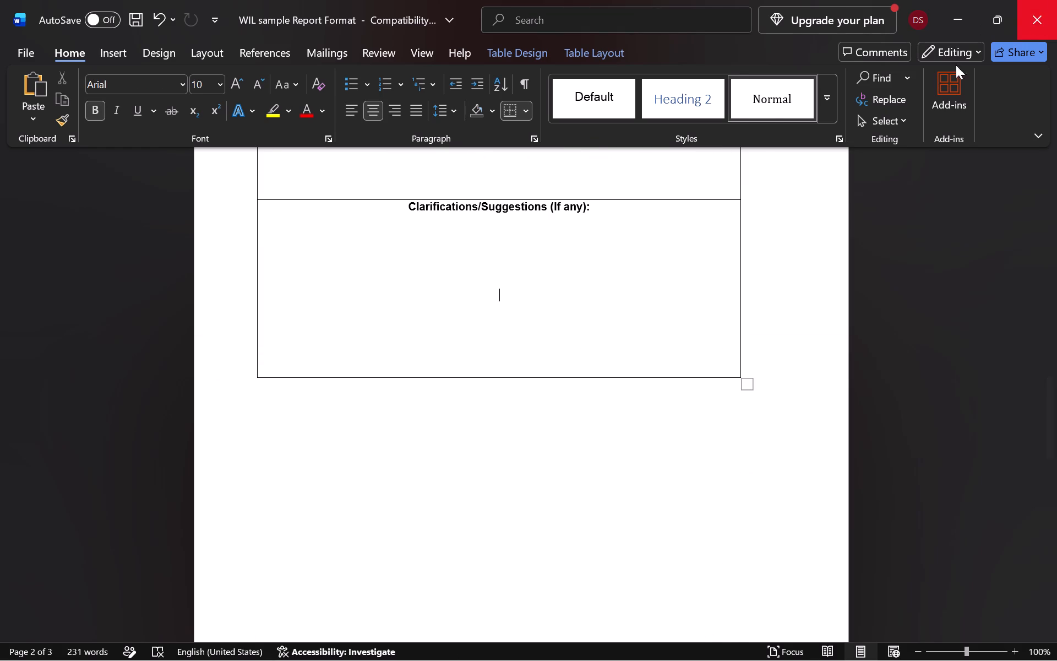
key(ctrl+s)
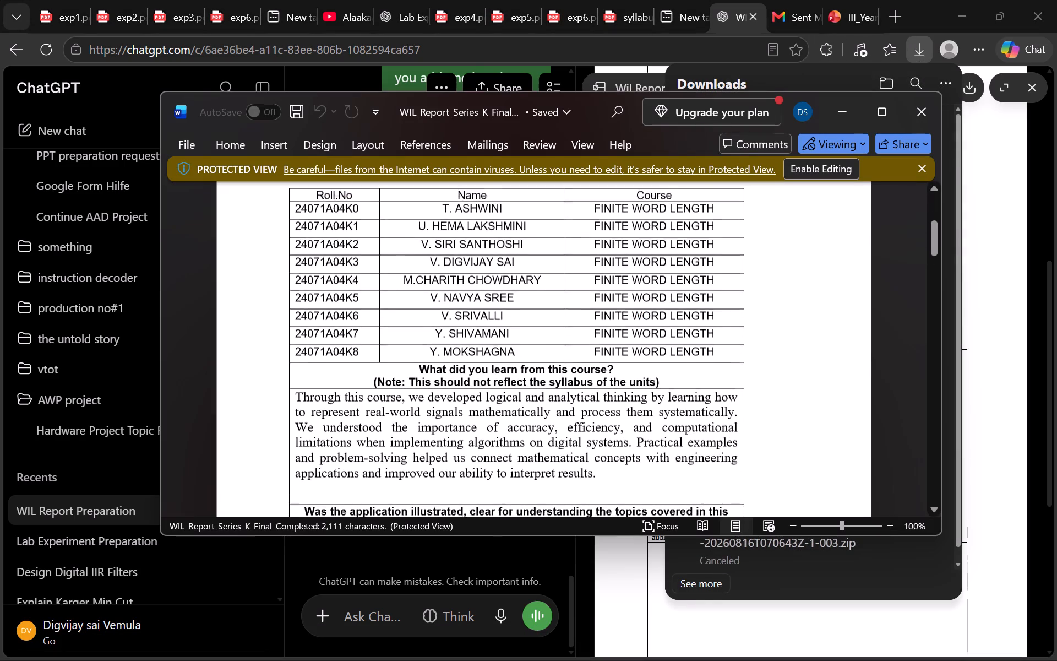
scroll(630, 311, up, 1)
click(889, 112)
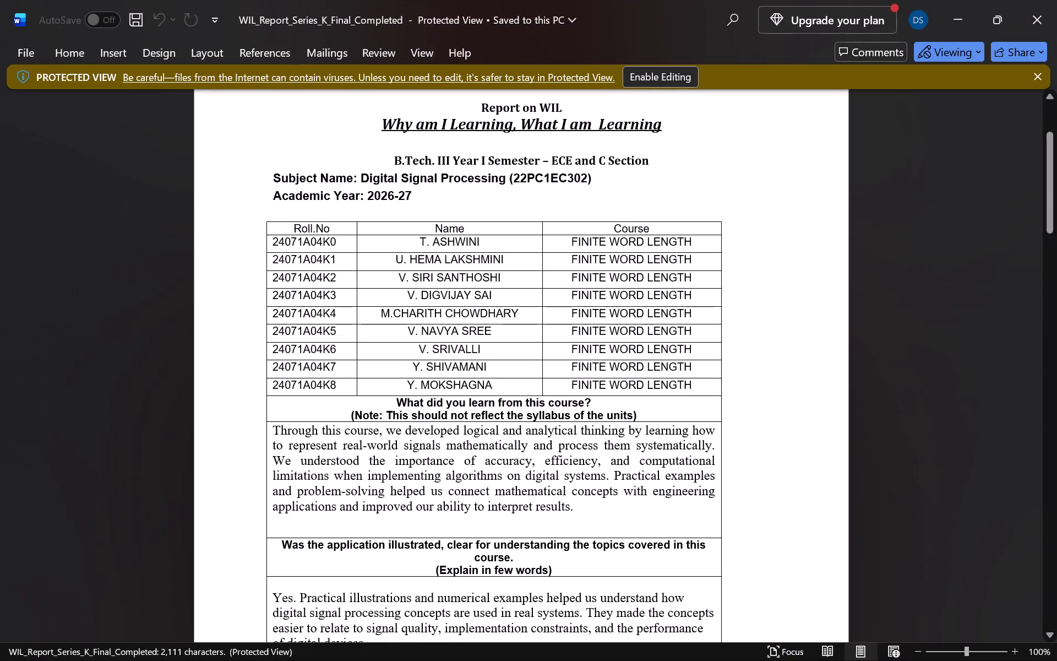
click(666, 82)
Delete the blank lines between the "Identify an application" heading and the "Application: Digital Audio Processing in Embedded Devices" line.
scroll(591, 375, down, 1)
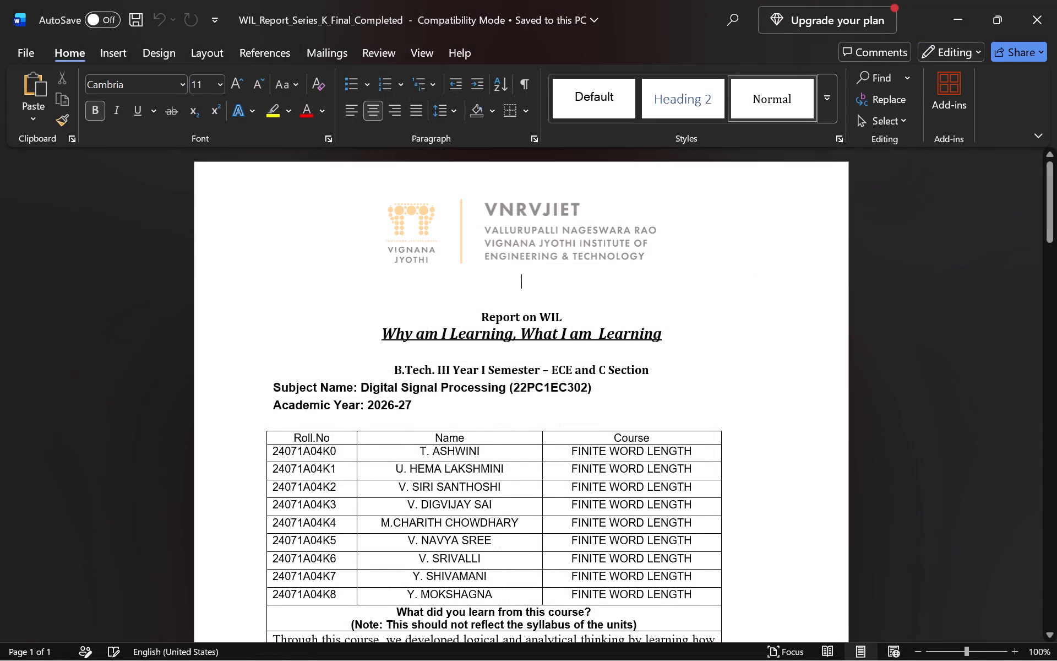
scroll(591, 375, down, 2)
scroll(577, 458, down, 2)
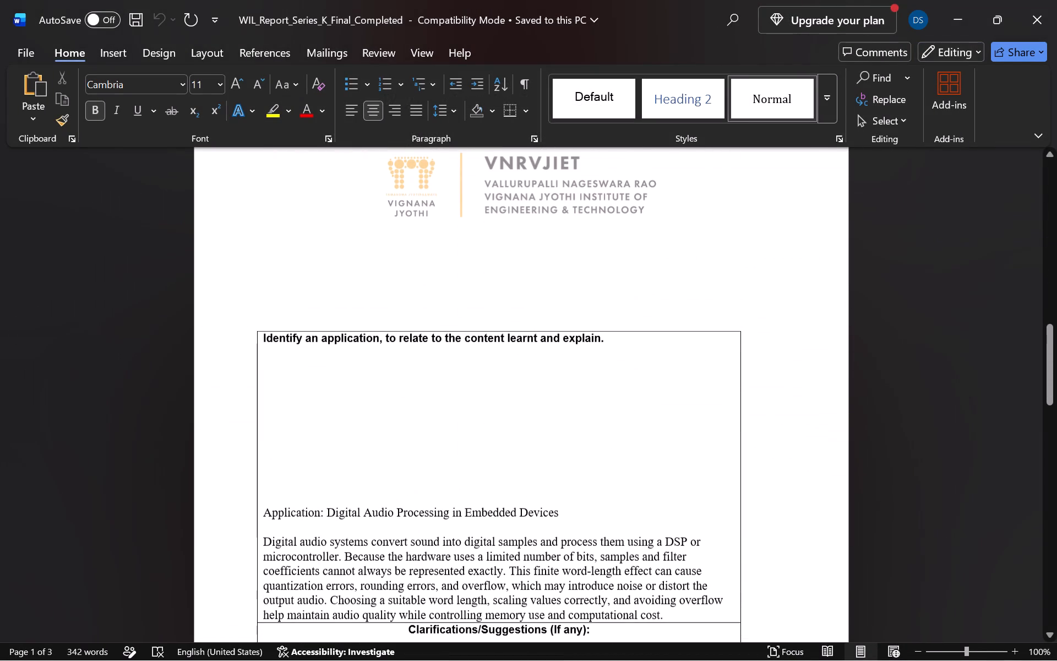
click(269, 492)
key(BackSpace)
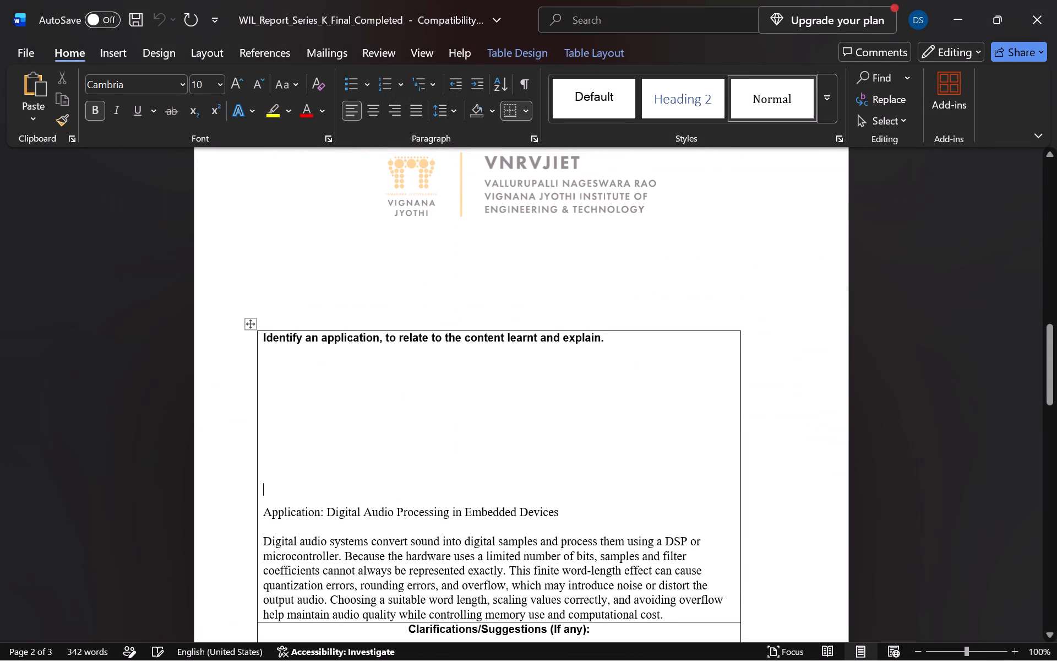
key(BackSpace)
key(BackSpace)
key(BackSpace)
key(BackSpace)
key(BackSpace)
key(BackSpace)
key(BackSpace)
key(BackSpace)
key(BackSpace)
key(BackSpace)
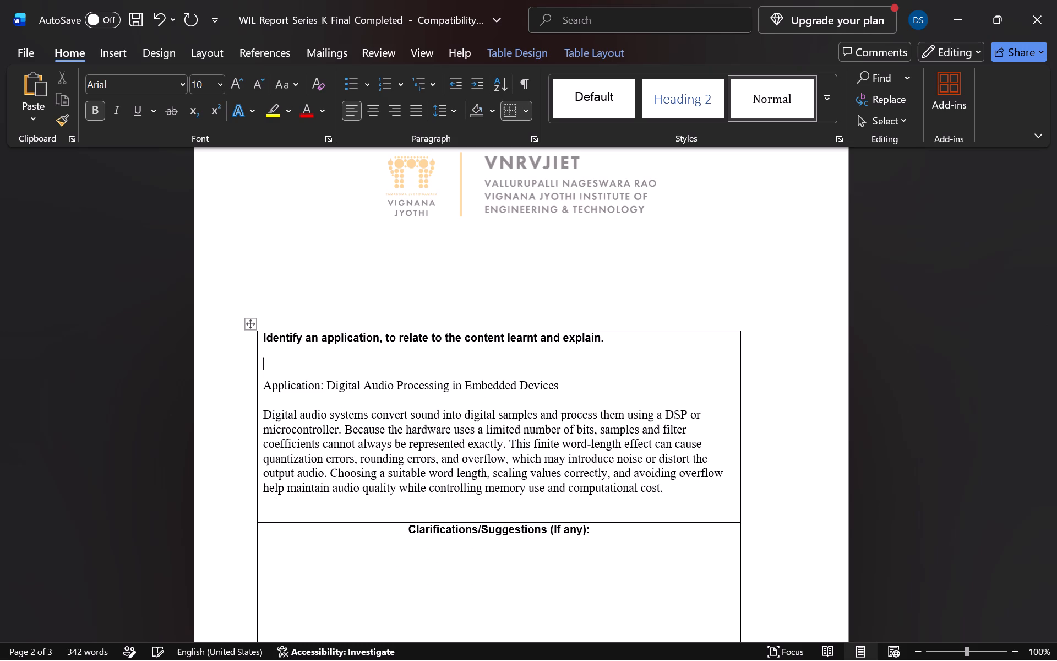
key(BackSpace)
key(BackSpace)
scroll(269, 492, down, 1)
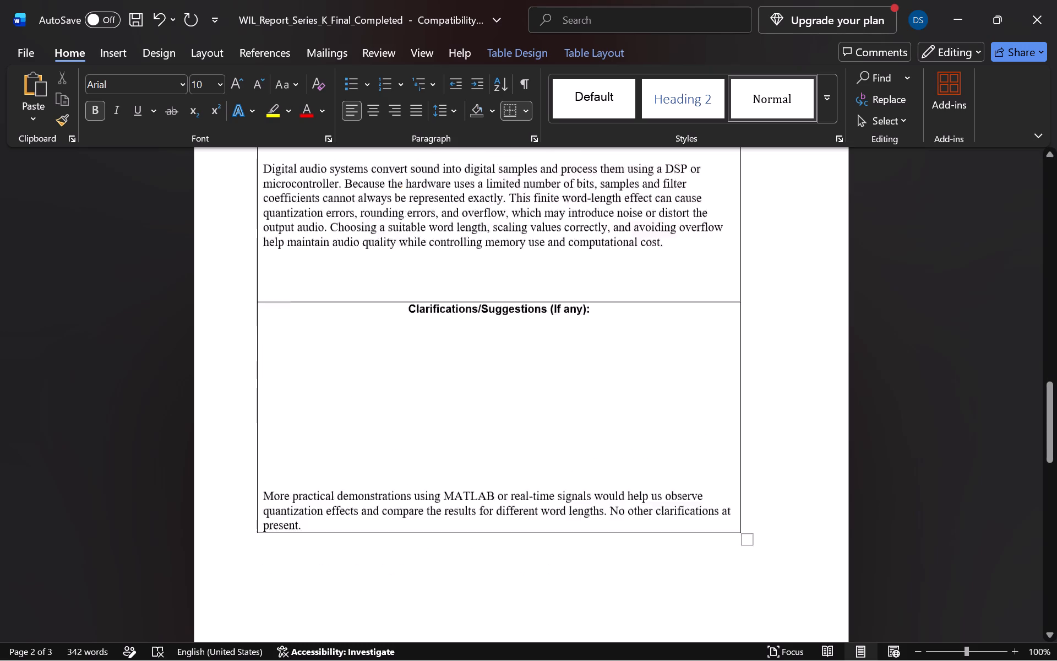
Delete the paragraph about practical MATLAB demonstrations from the report's "Clarifications/Suggestions (If any)" section.
scroll(269, 492, down, 1)
scroll(269, 492, up, 1)
scroll(269, 492, down, 1)
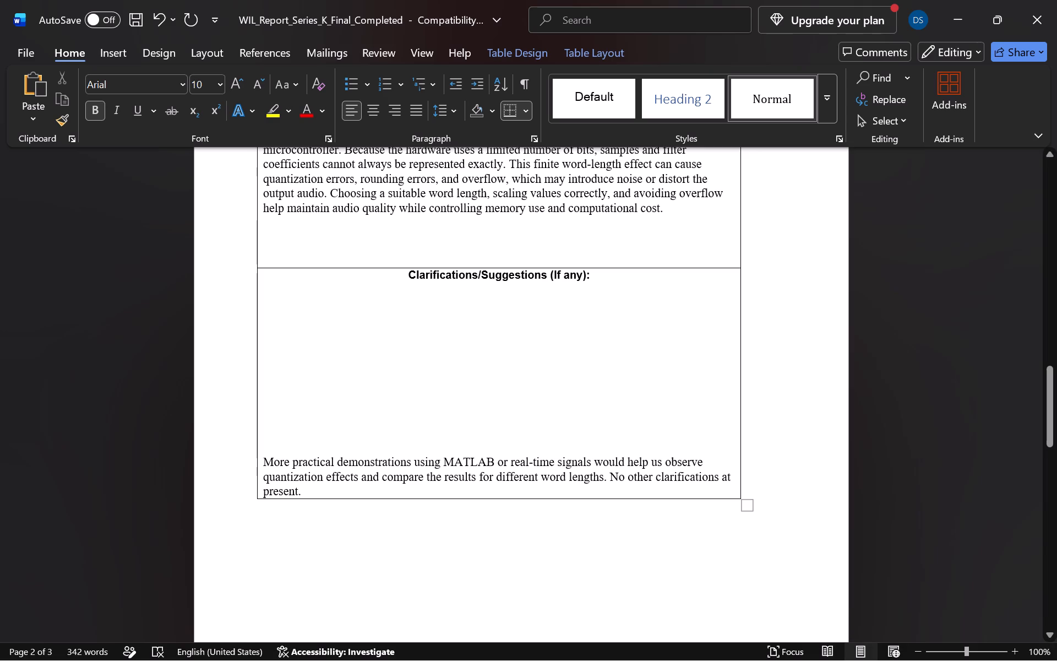
drag(312, 491, 261, 466)
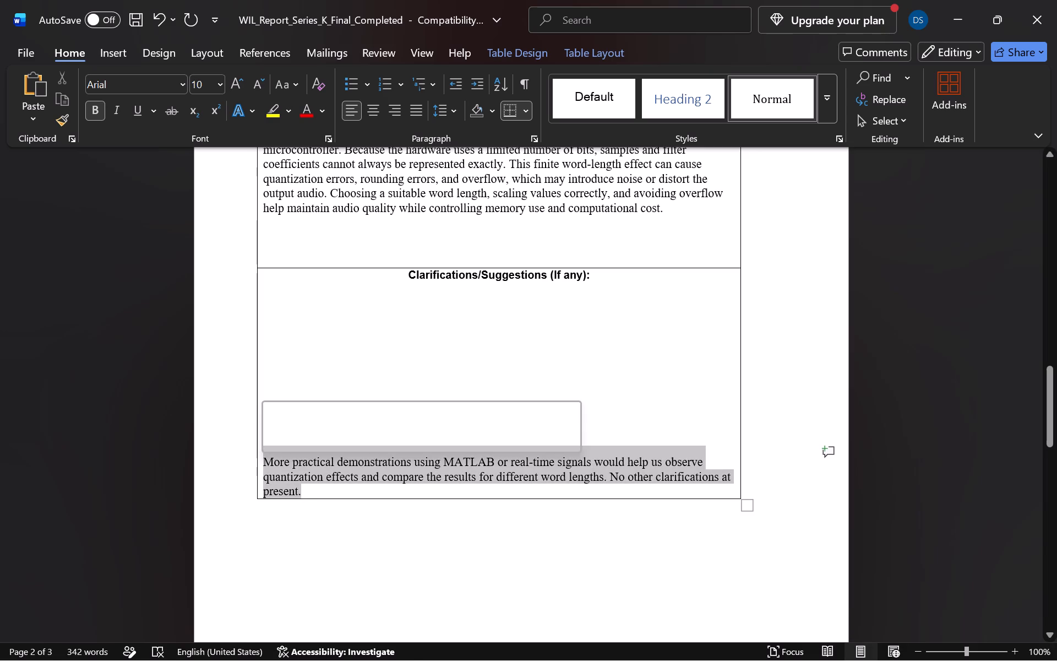
key(BackSpace)
scroll(261, 466, up, 1)
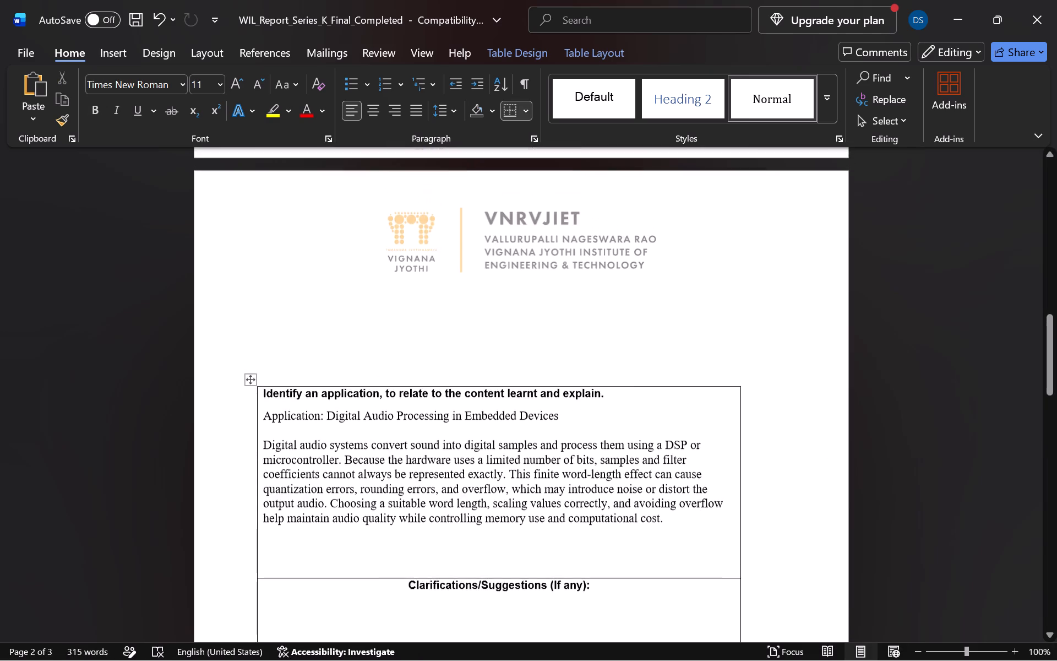
scroll(261, 466, up, 2)
scroll(416, 377, up, 1)
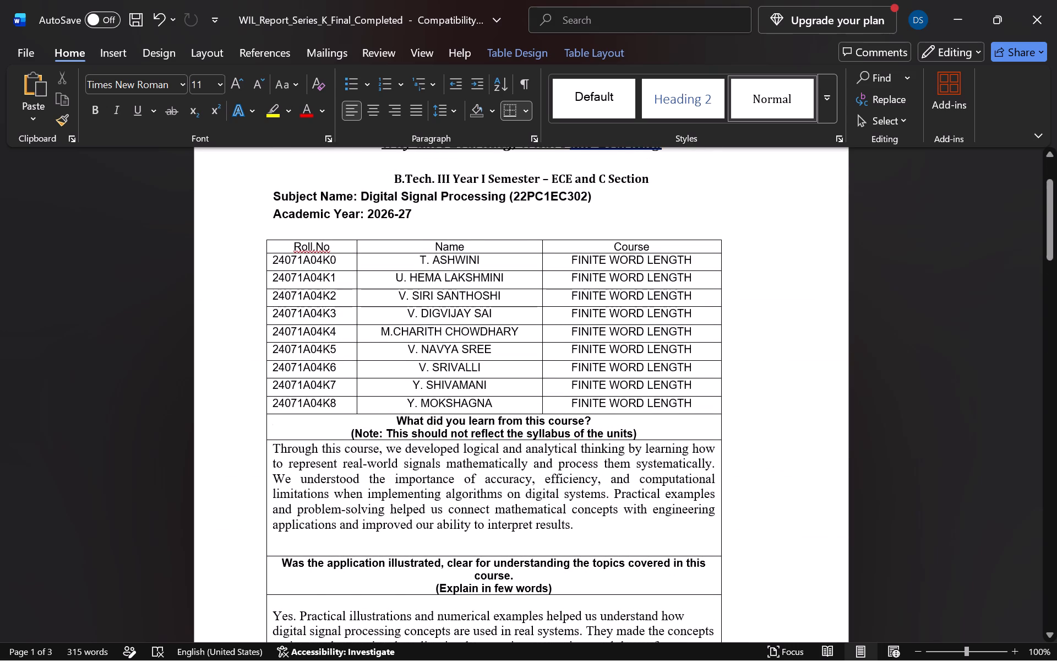
scroll(416, 377, up, 1)
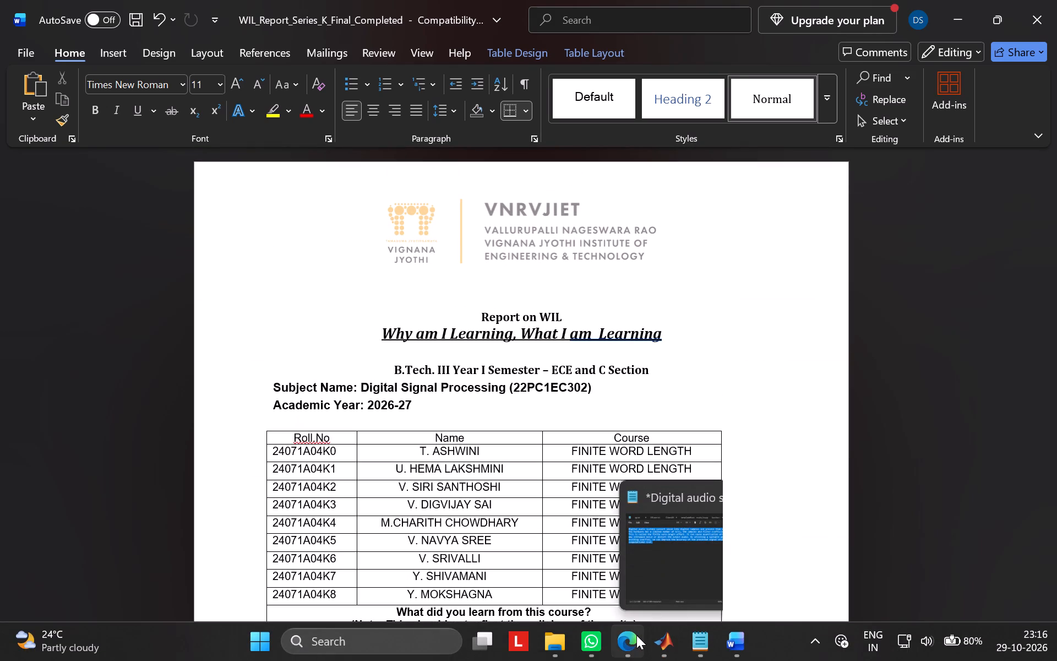